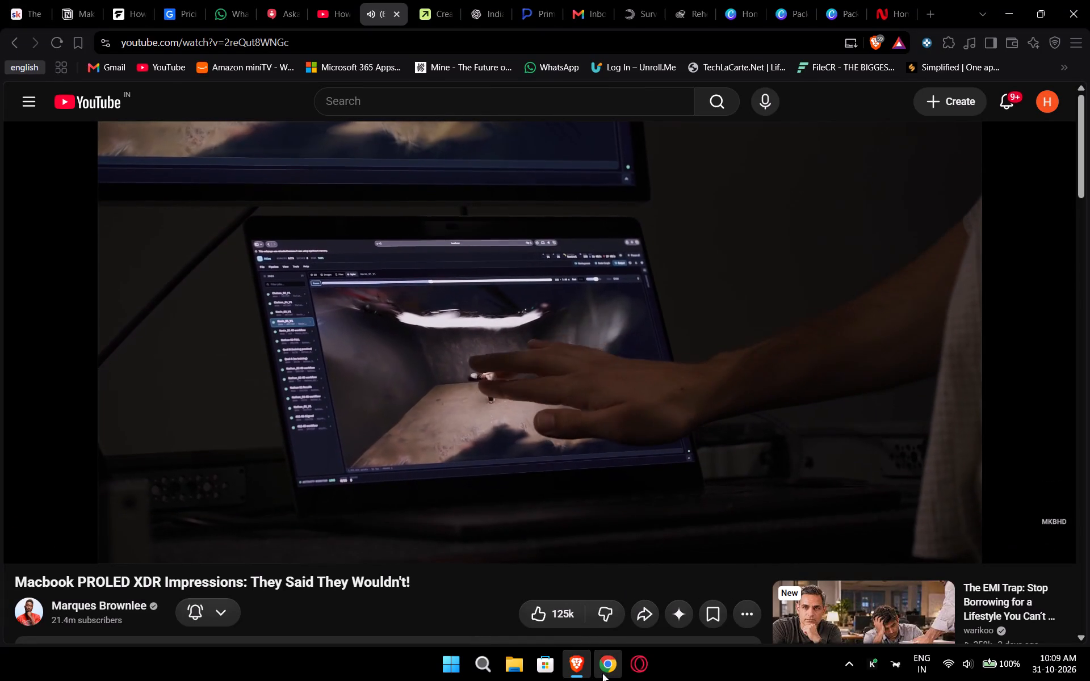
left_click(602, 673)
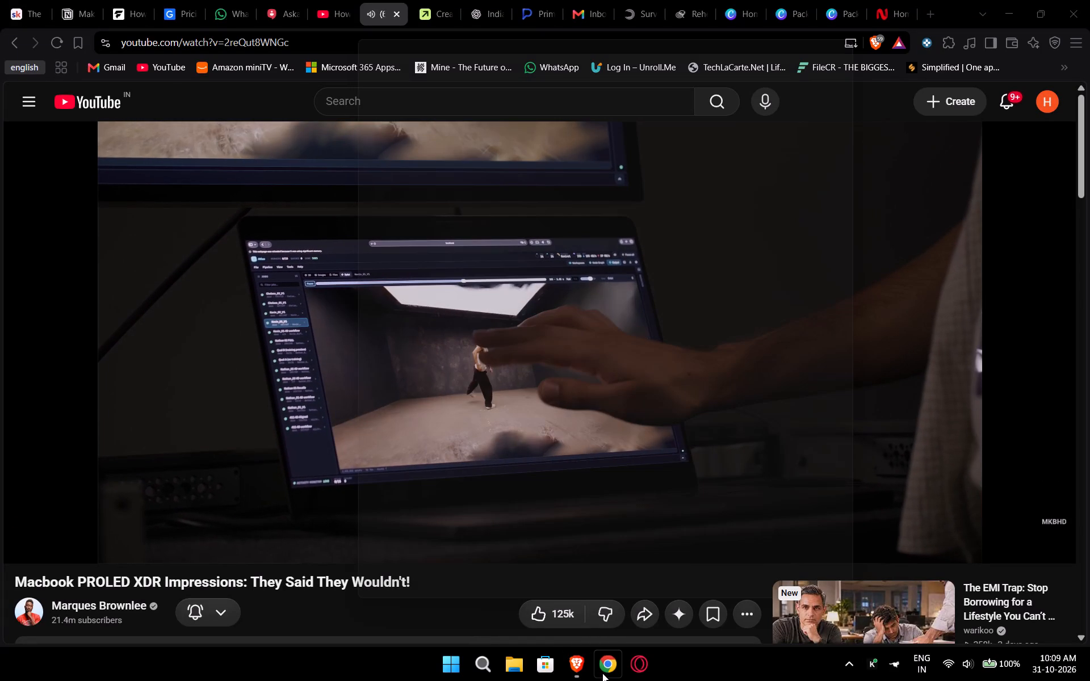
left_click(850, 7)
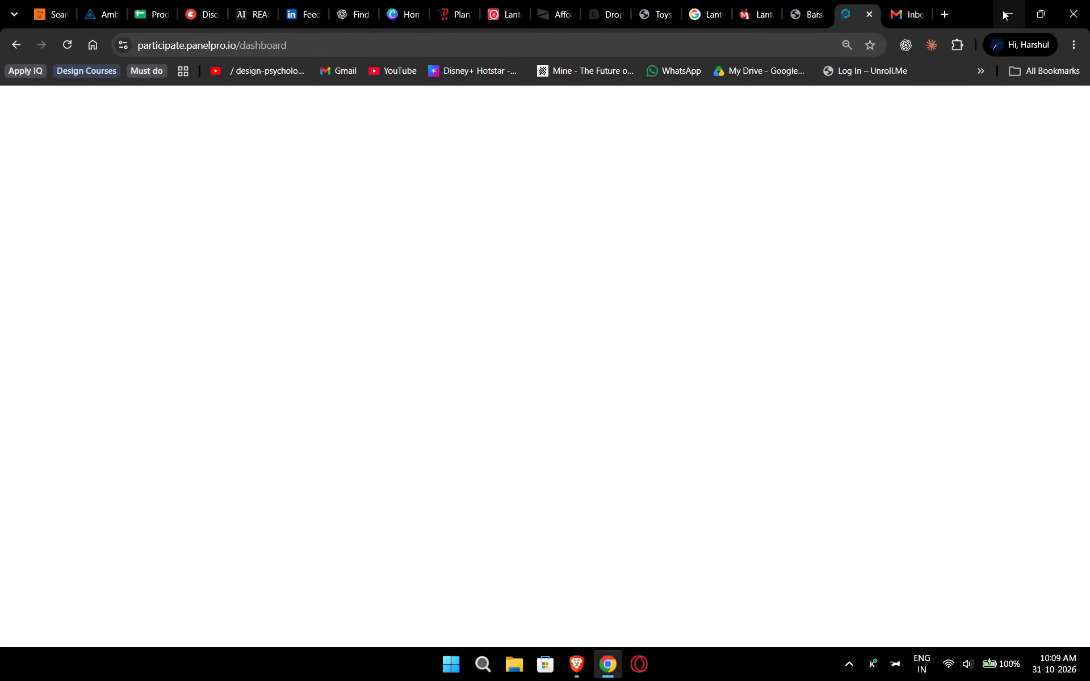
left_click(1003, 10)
Switch to Opera GX, maximize its window, and go from Manage Orders to the Amazon Seller Central home dashboard.
left_click(651, 659)
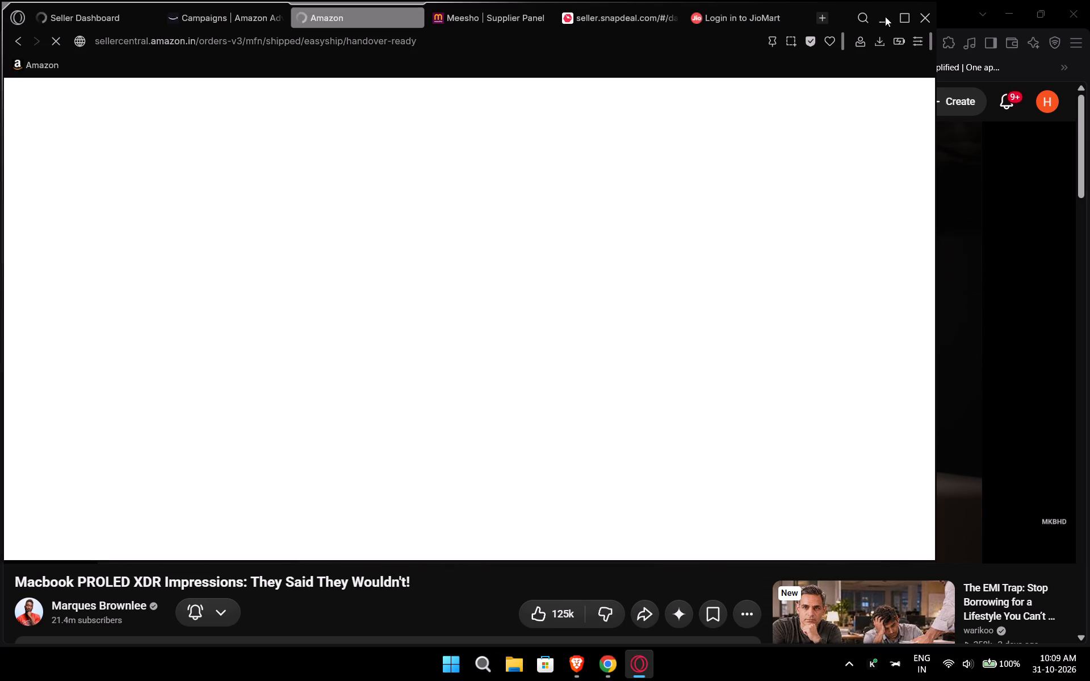
left_click(902, 11)
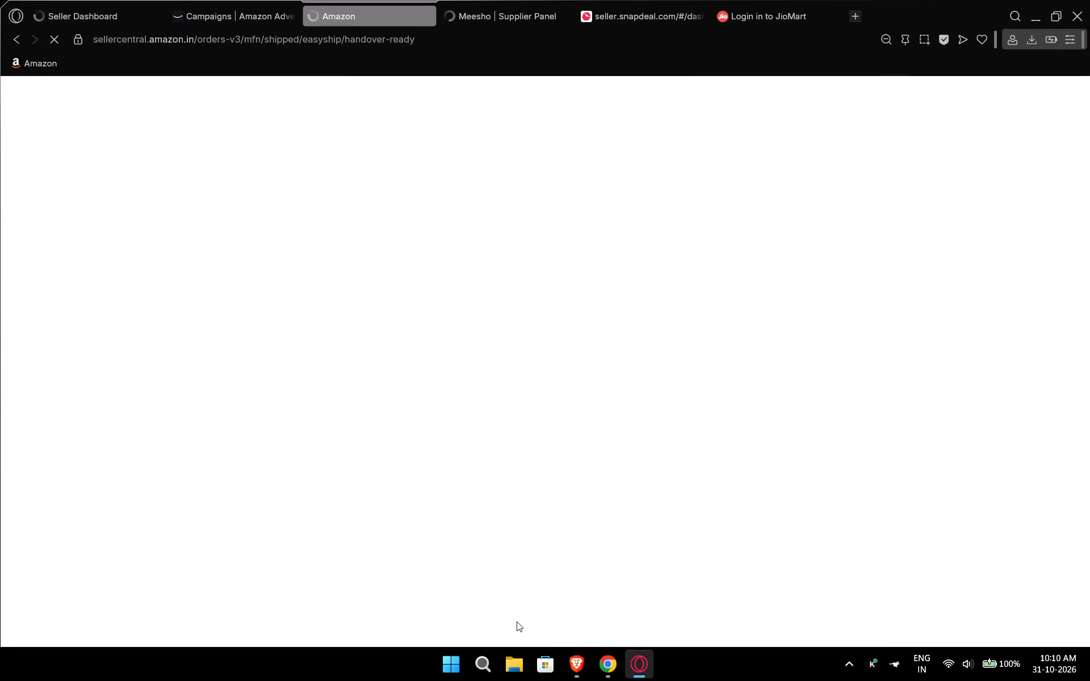
left_click(580, 667)
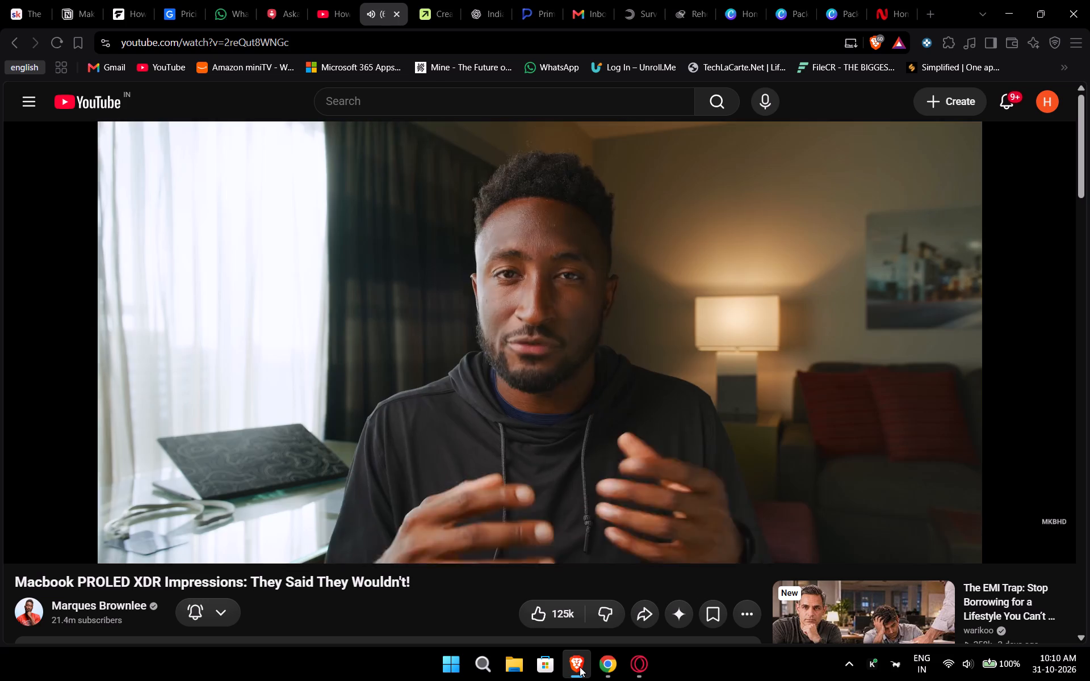
left_click(580, 667)
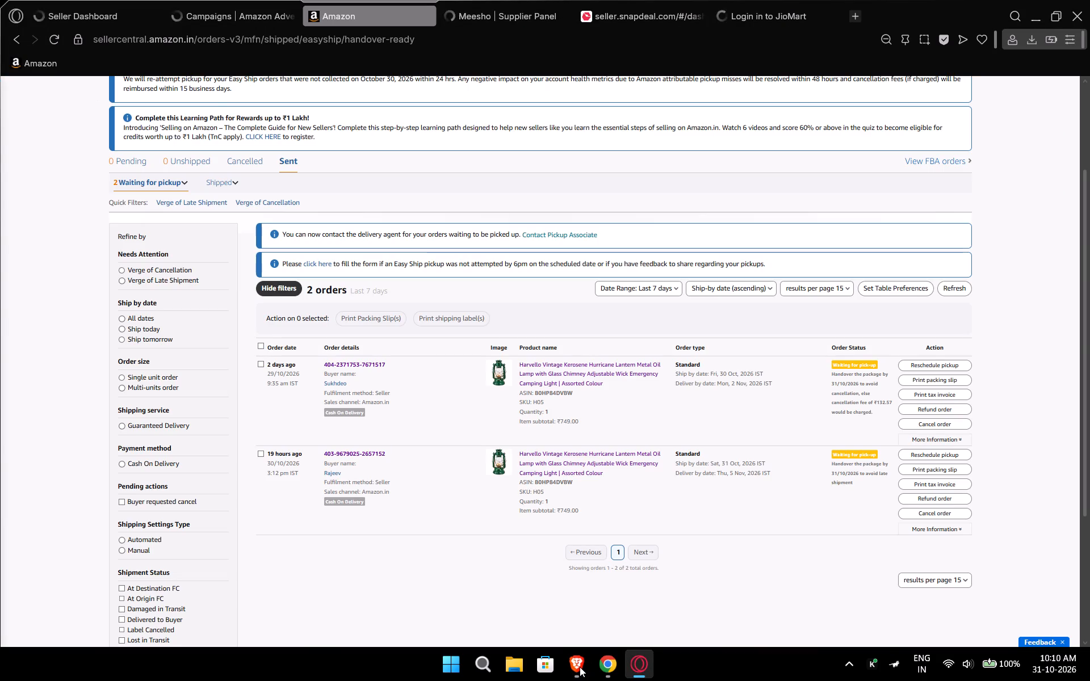
scroll(554, 241, "up", 5)
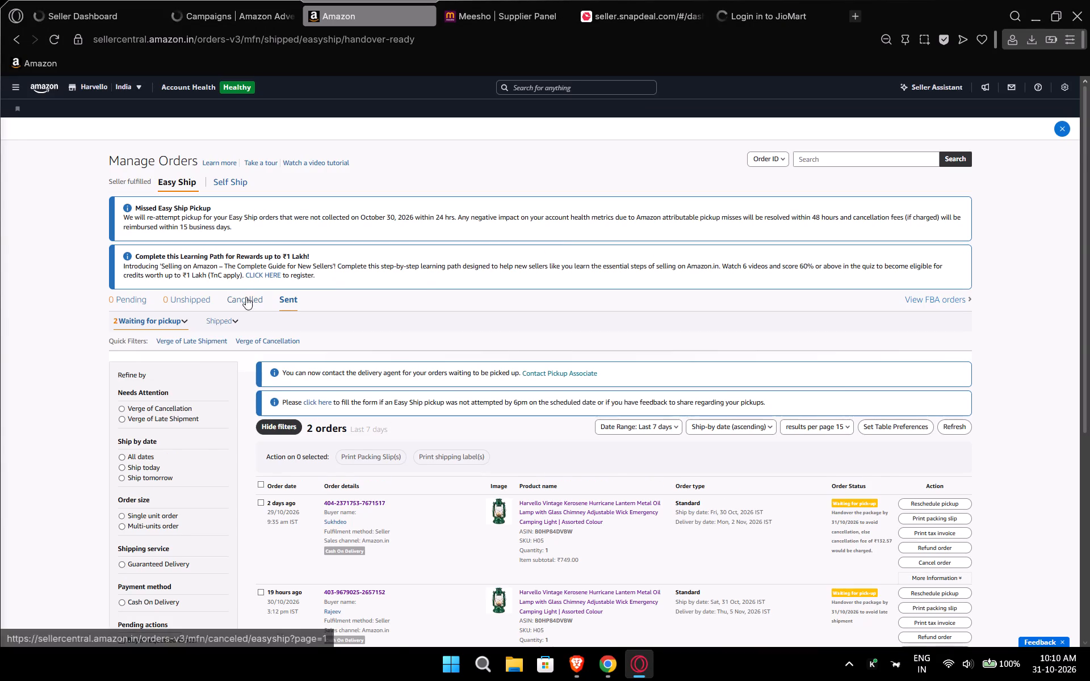
left_click(45, 86)
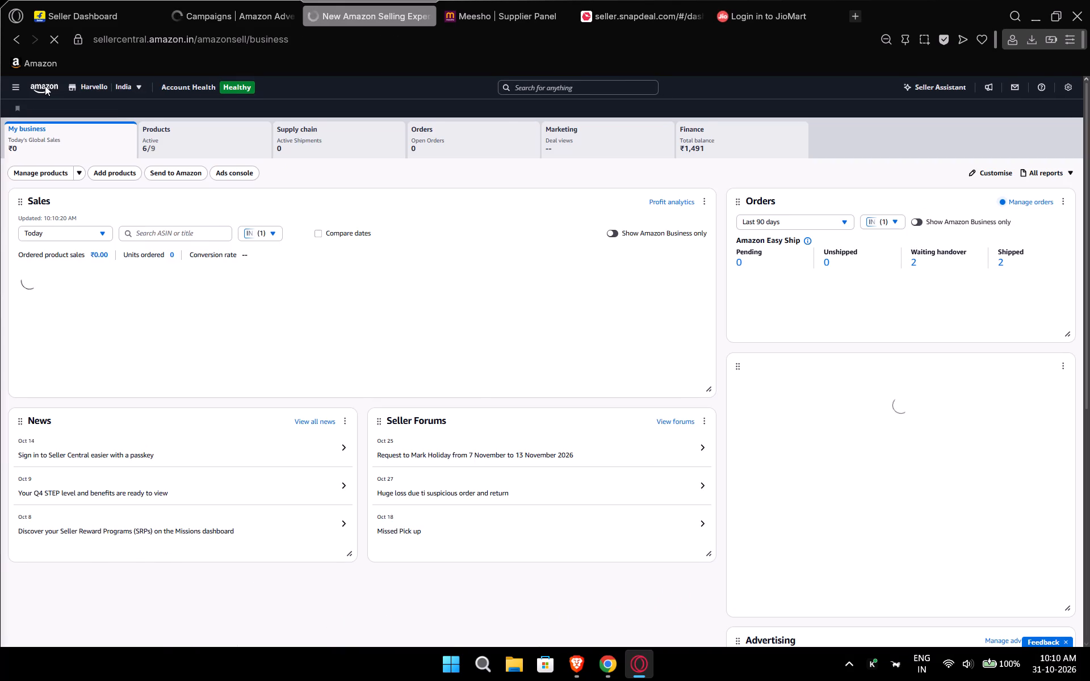
Examine the status, budget, impressions, clicks, cost and sales of each campaign in the Amazon Ads campaign table.
left_click(246, 0)
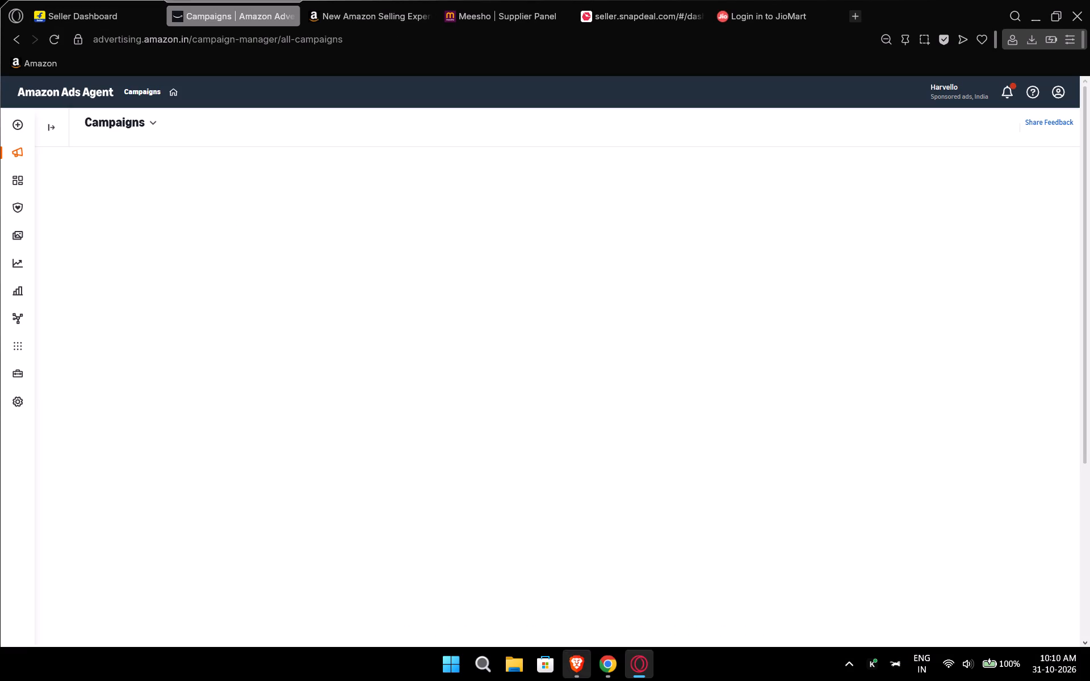
left_click(595, 674)
left_click(595, 674)
left_click(573, 671)
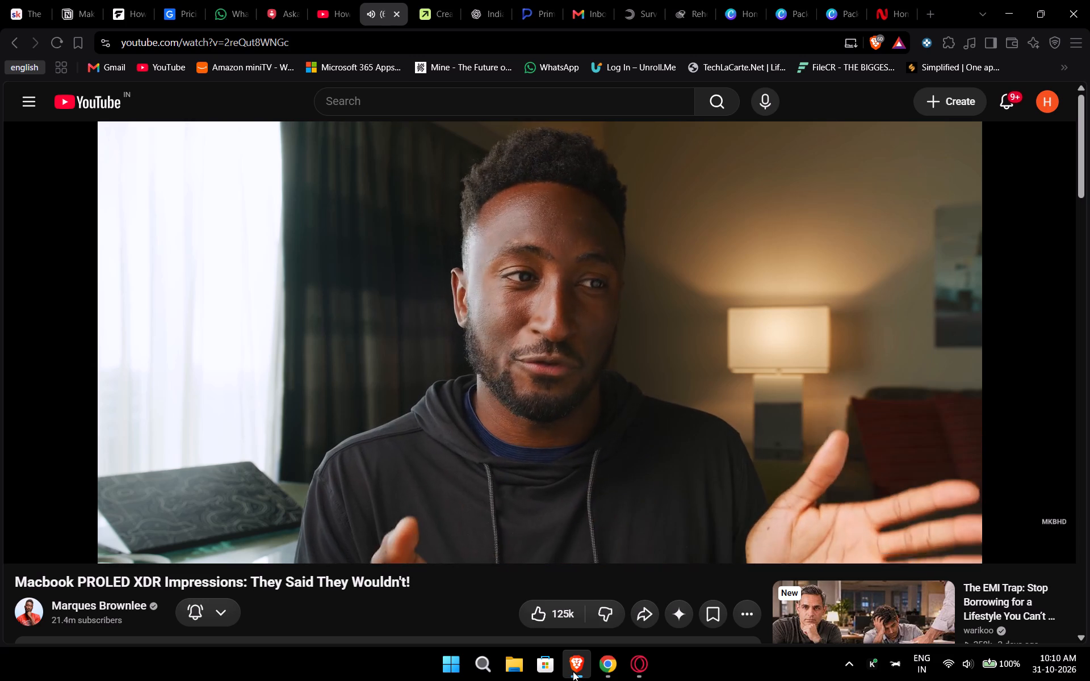
left_click(645, 676)
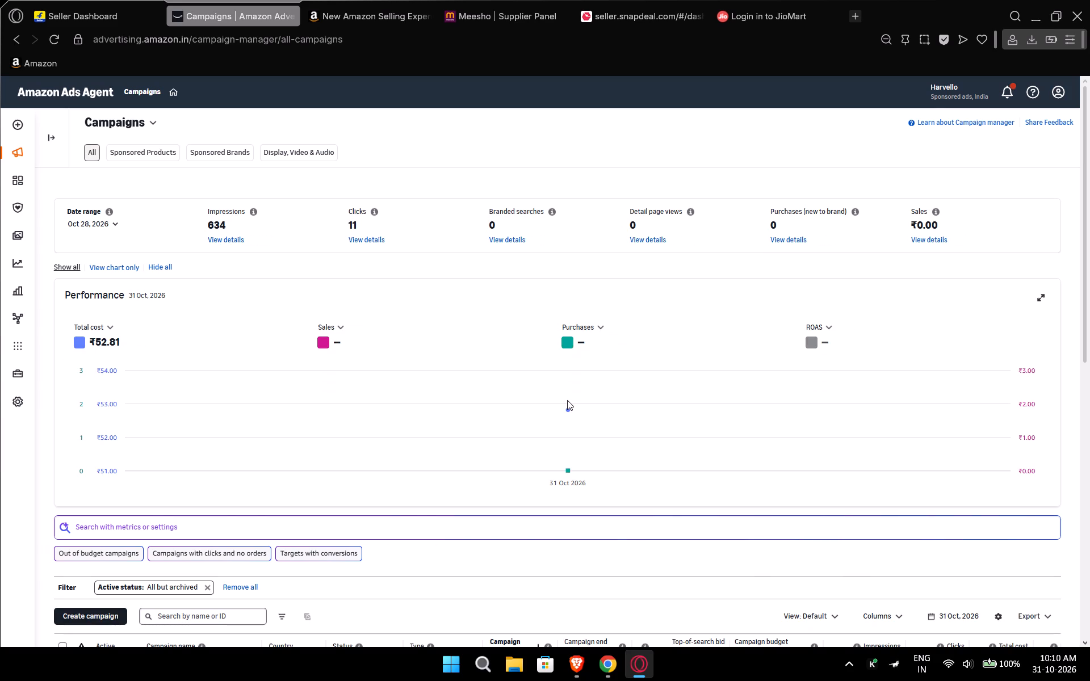
scroll(567, 400, "down", 5)
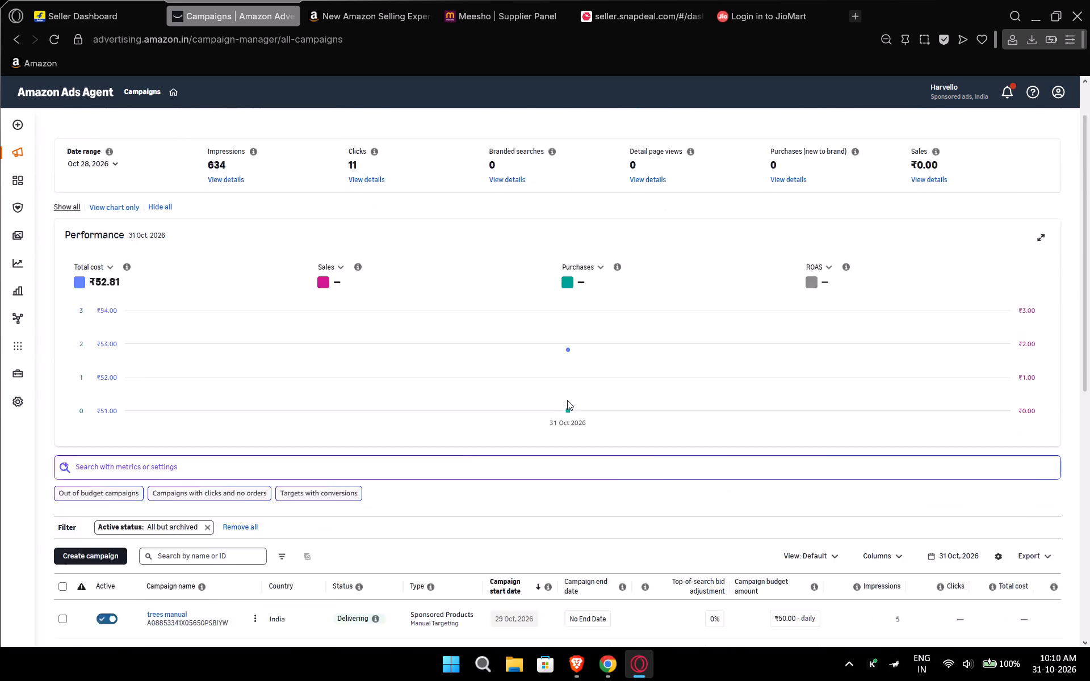
scroll(770, 400, "left", 1)
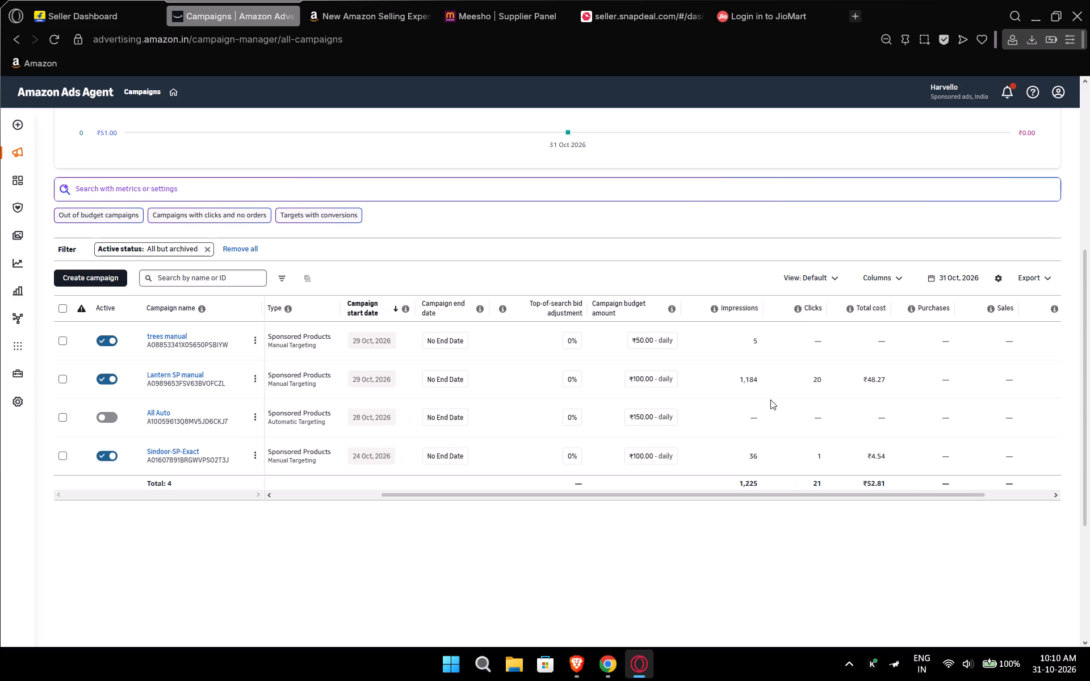
scroll(770, 400, "left", 1)
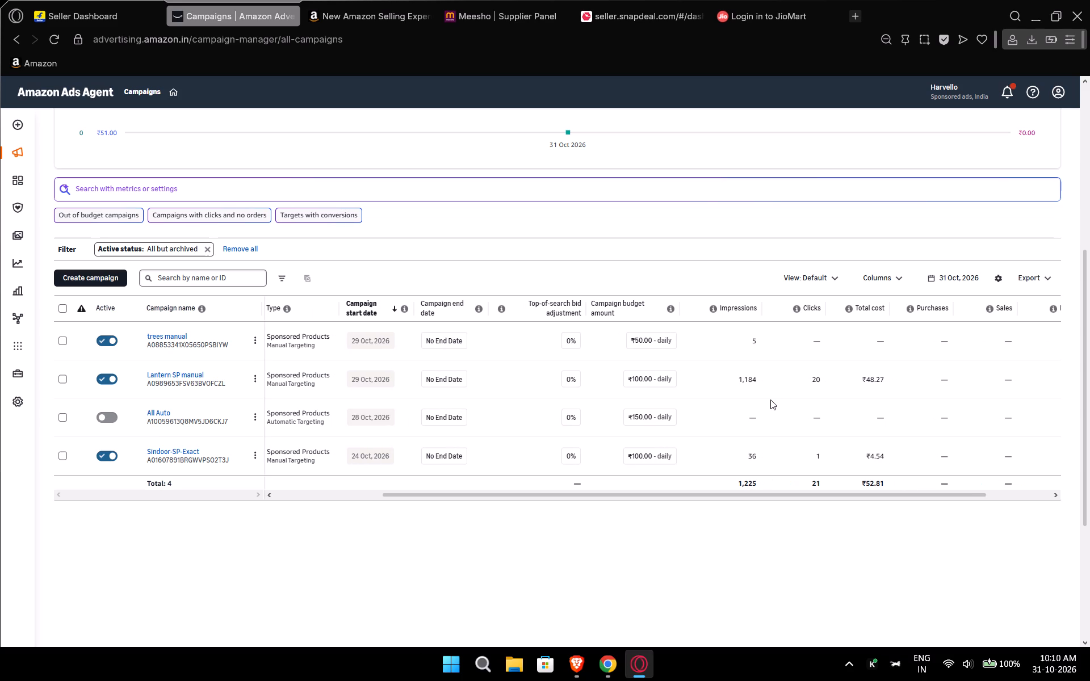
scroll(770, 400, "right", 1)
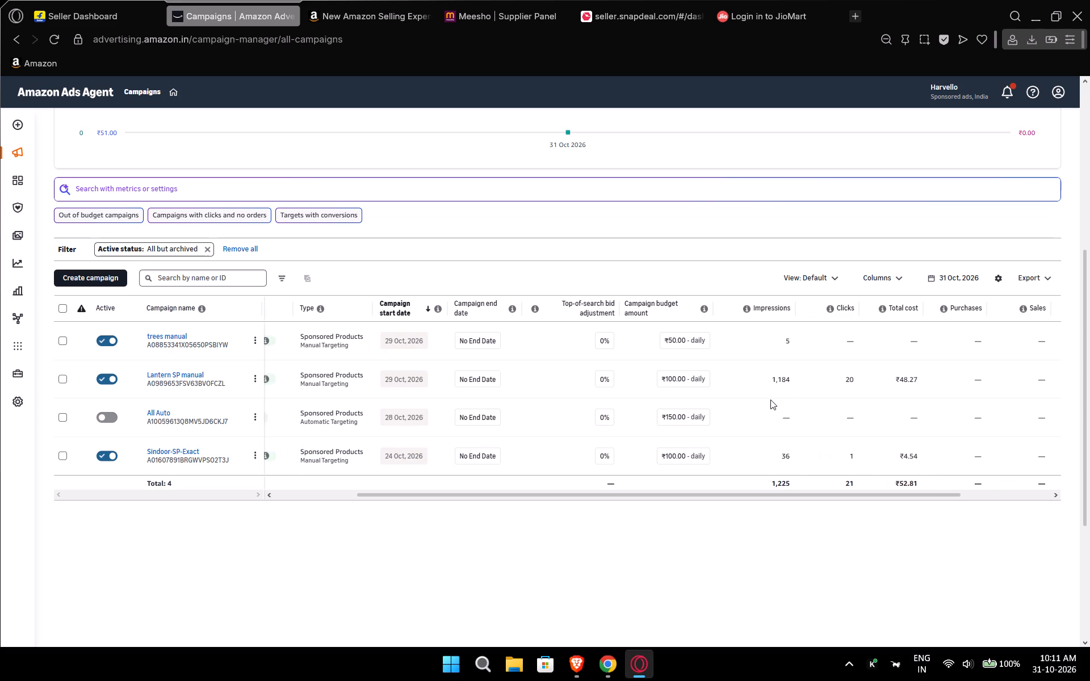
scroll(770, 400, "right", 3)
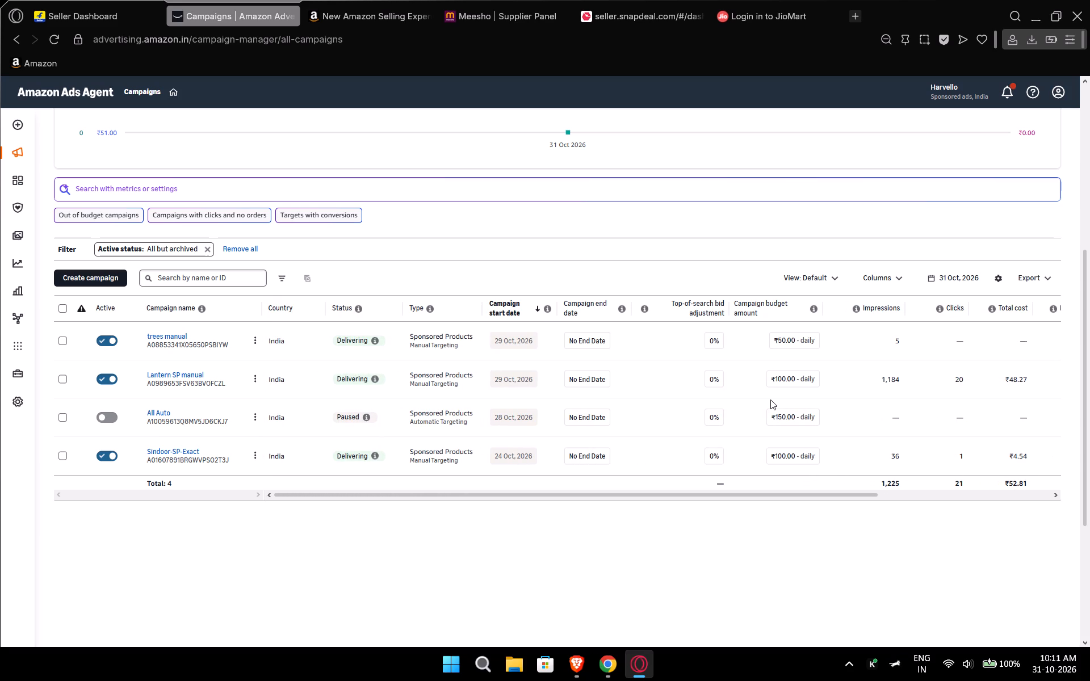
Switch back to the YouTube video in Brave.
left_click(582, 676)
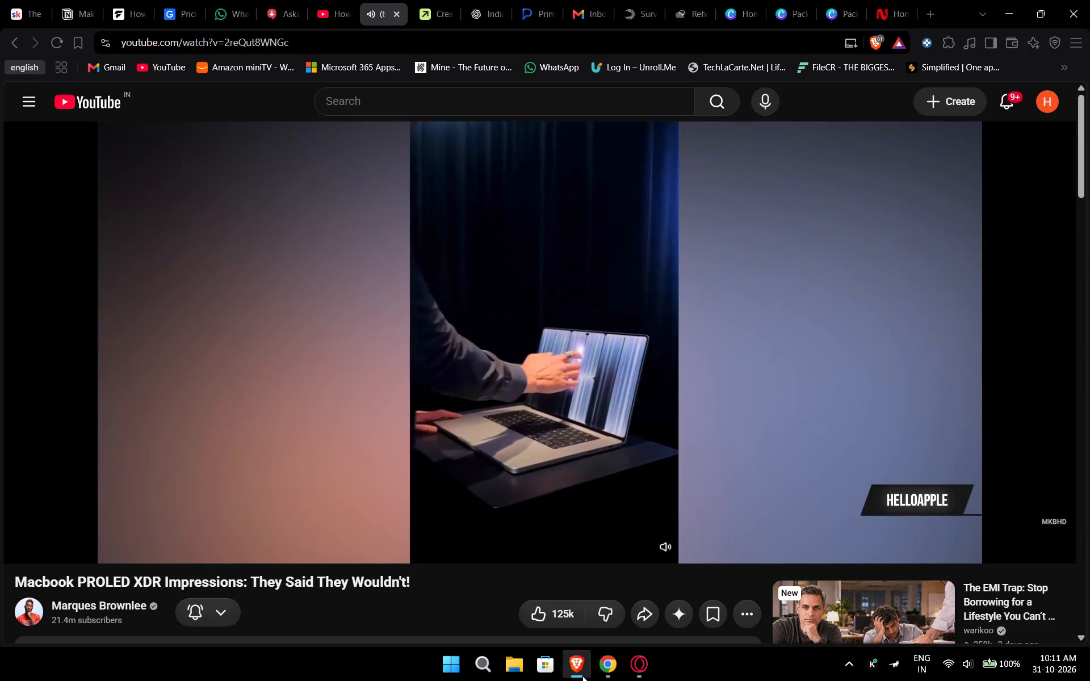
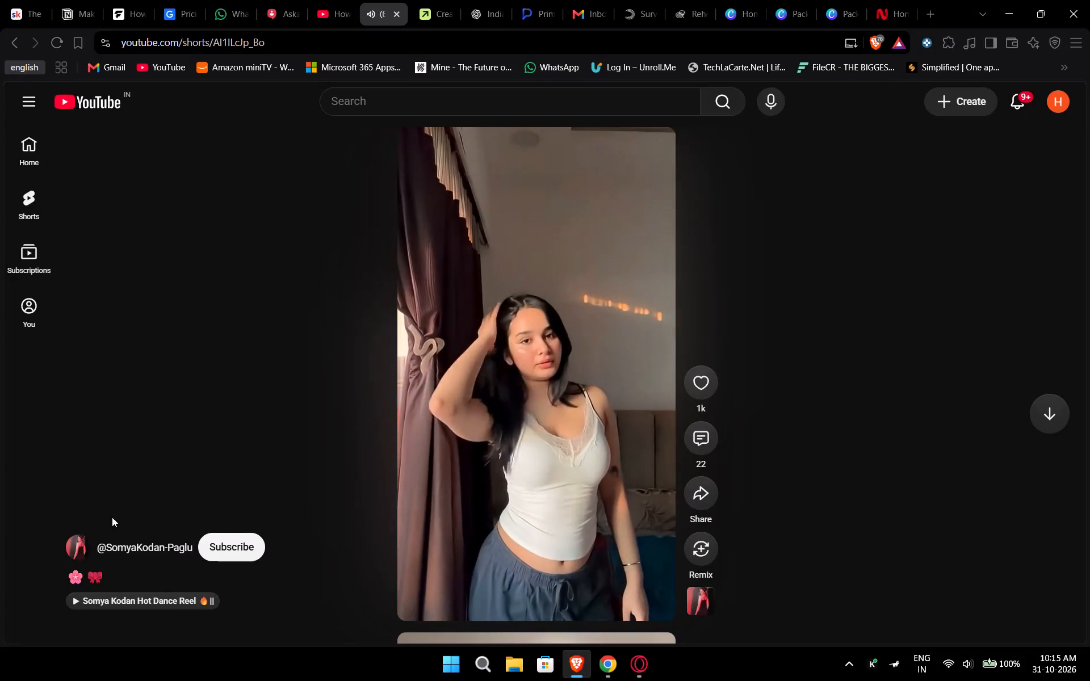
left_click(106, 547)
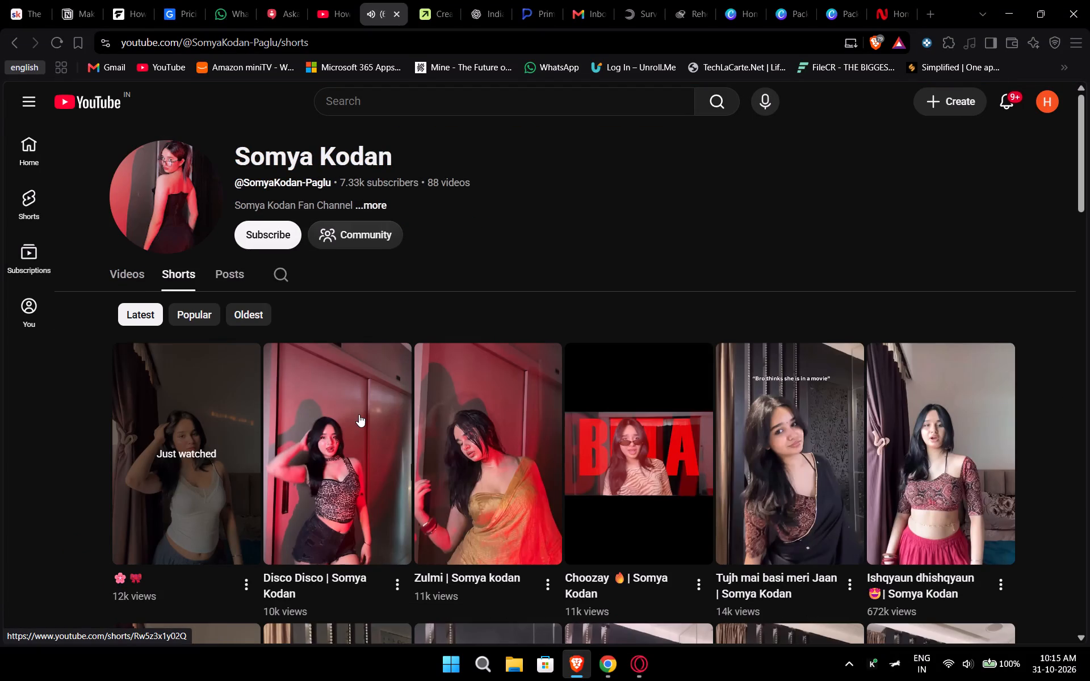
left_click(359, 414)
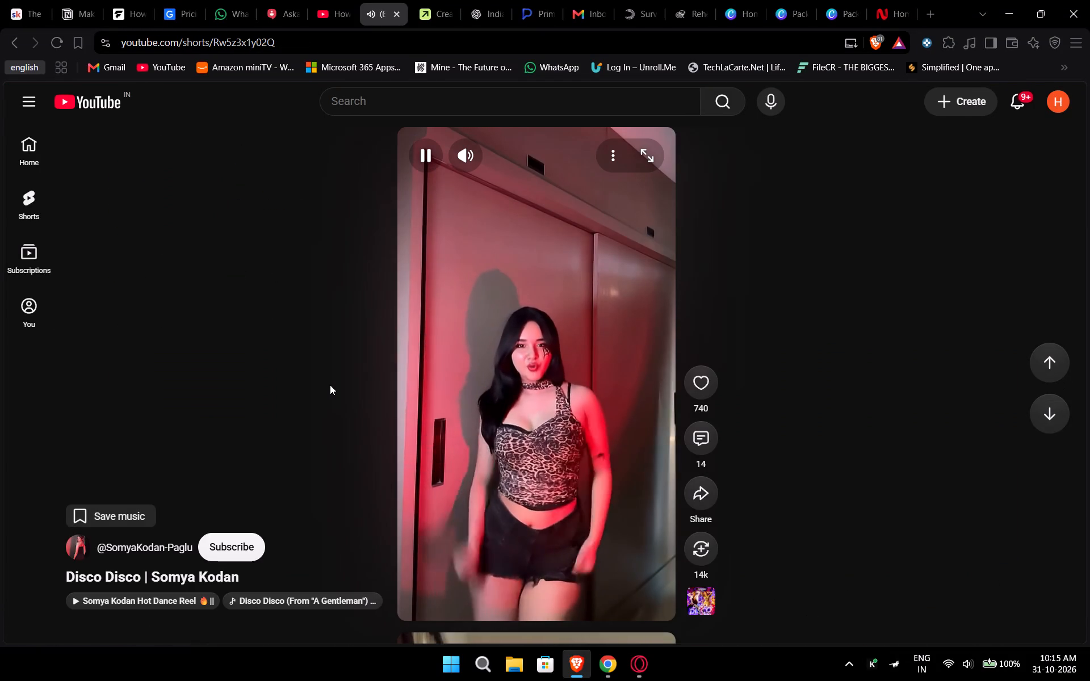
scroll(330, 385, "right", 2)
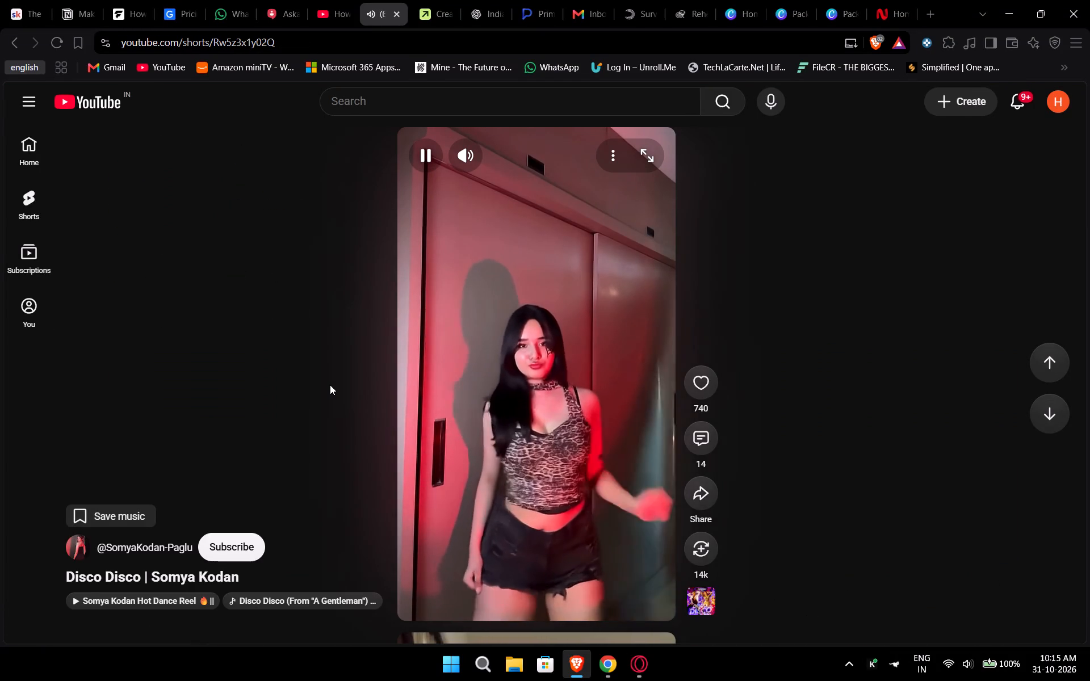
scroll(330, 385, "right", 5)
left_click(463, 472)
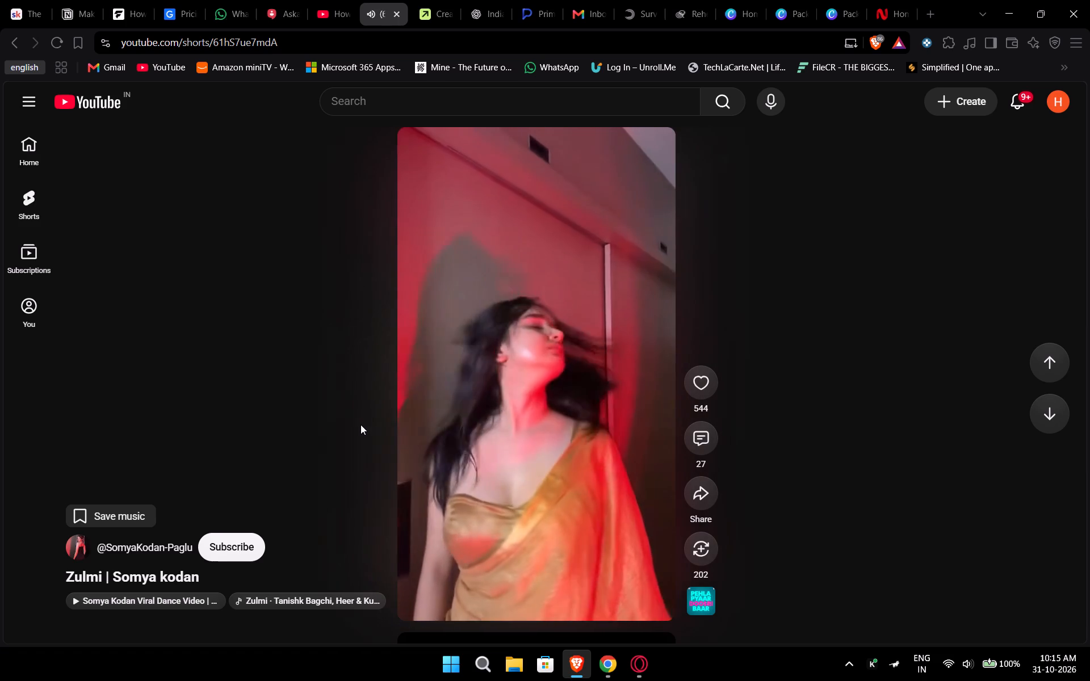
scroll(360, 424, "right", 8)
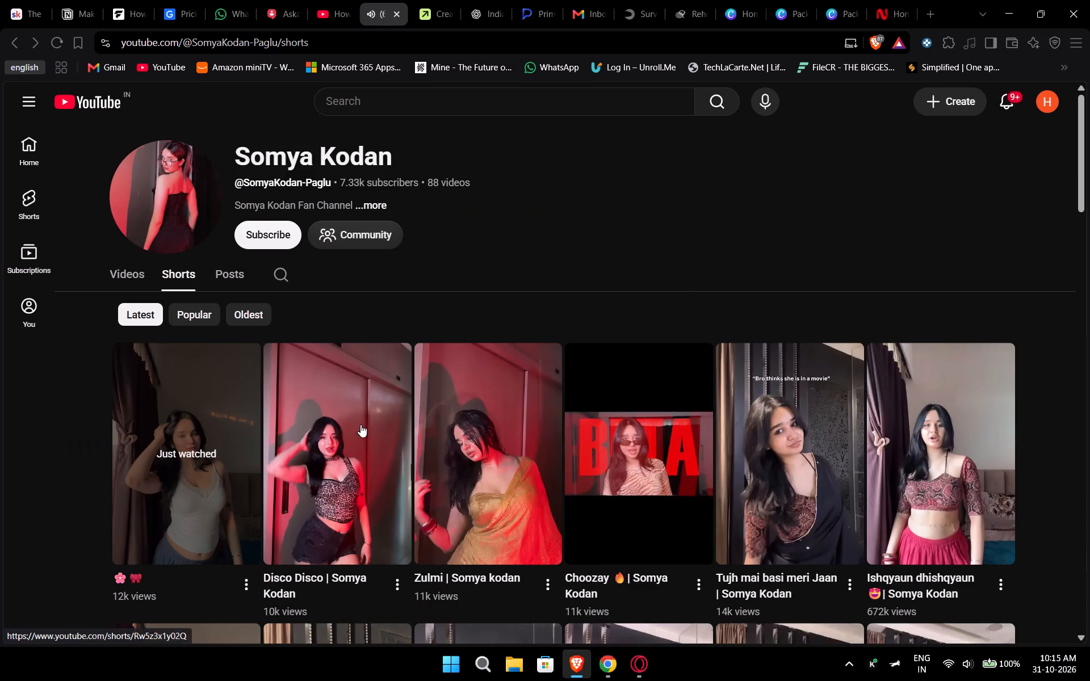
left_click(661, 461)
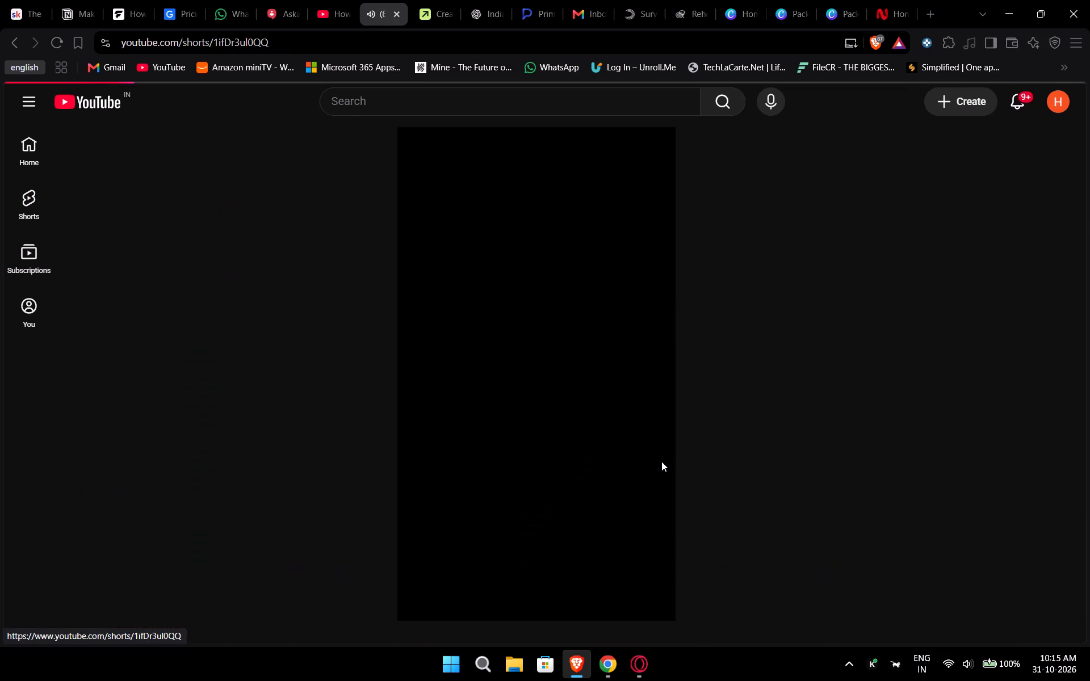
scroll(739, 389, "right", 7)
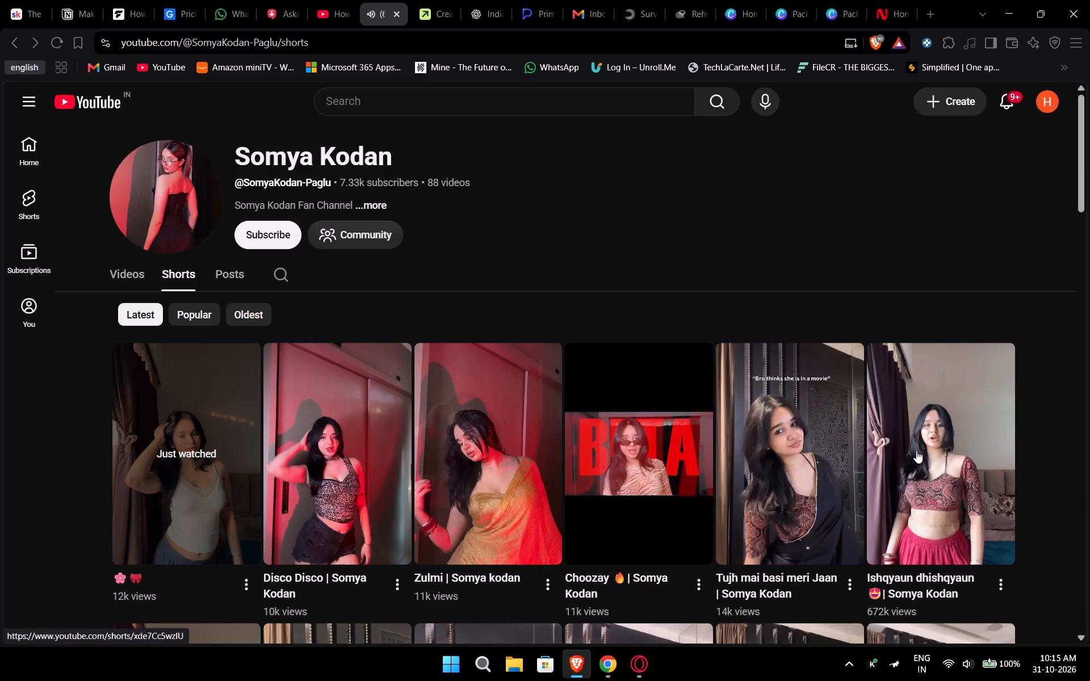
left_click(916, 451)
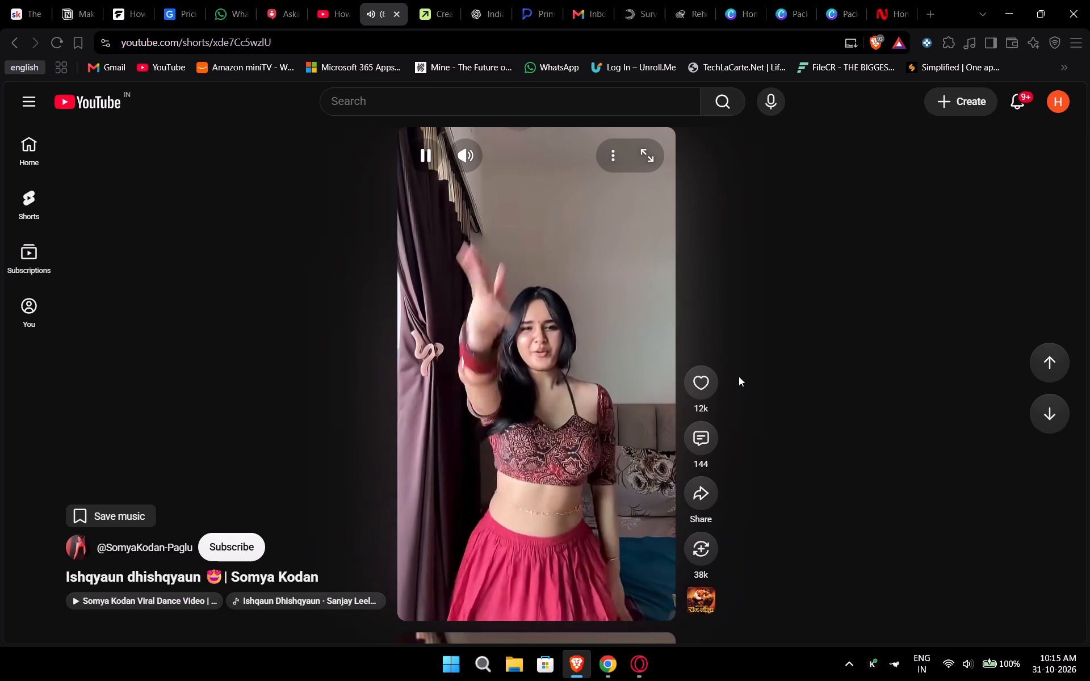
scroll(739, 376, "right", 8)
Browse the channel's older Shorts and watch GRWM for Garba, Khwab Dekhe, Lahu Munh Lag Gaya and the one captioned "Company?".
scroll(531, 536, "down", 4)
left_click(314, 406)
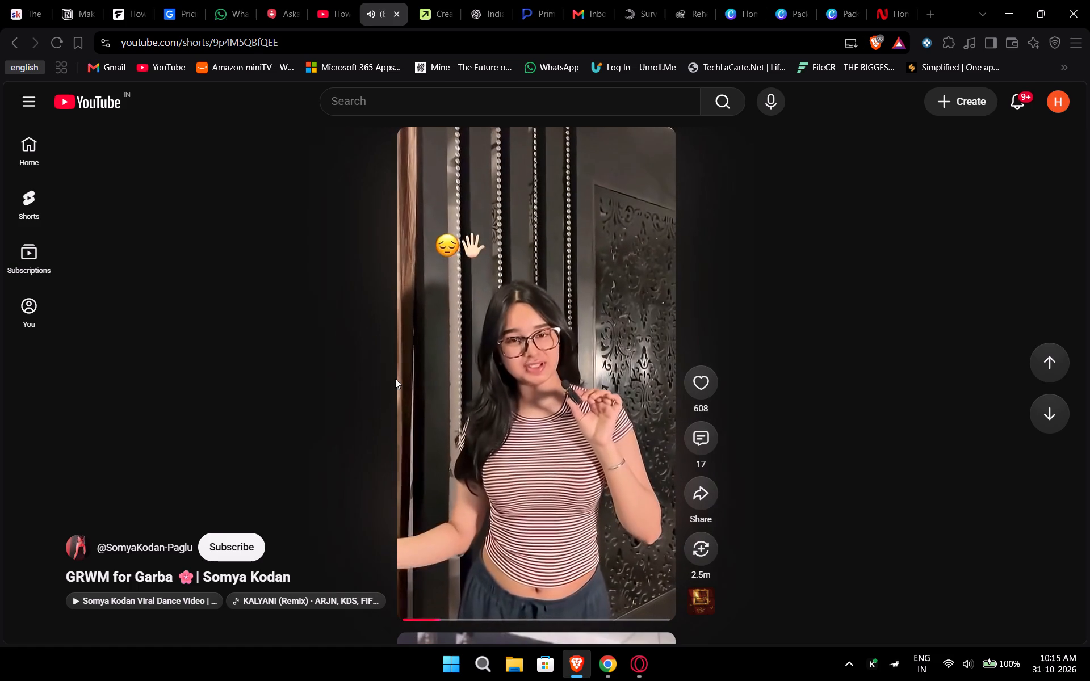
scroll(355, 392, "right", 7)
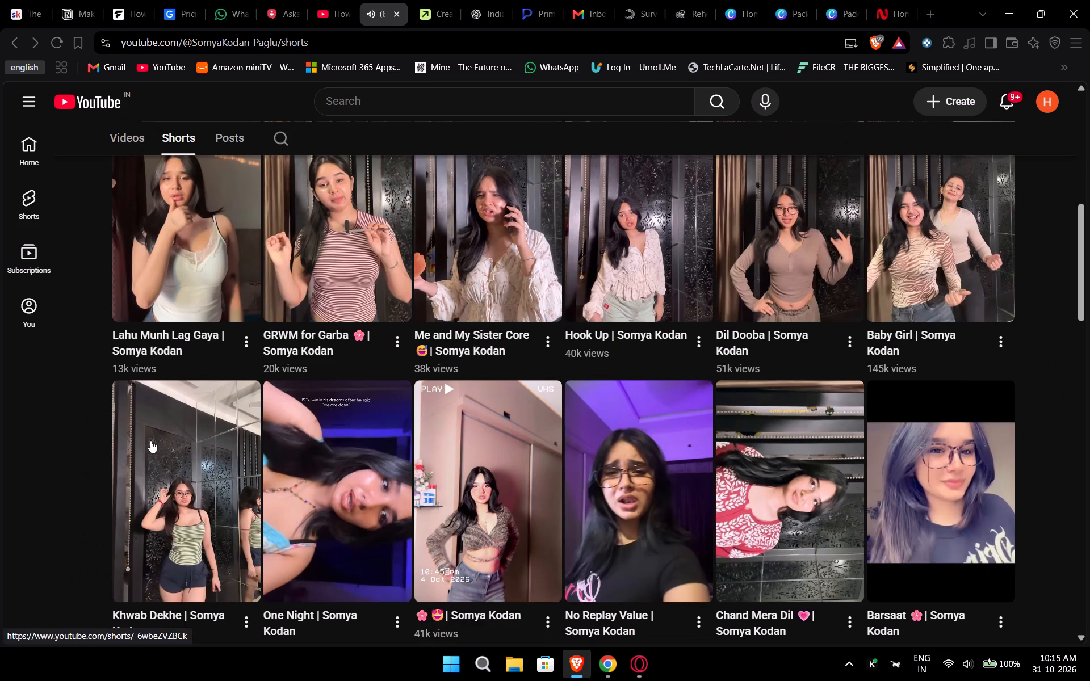
left_click(148, 477)
scroll(307, 355, "right", 7)
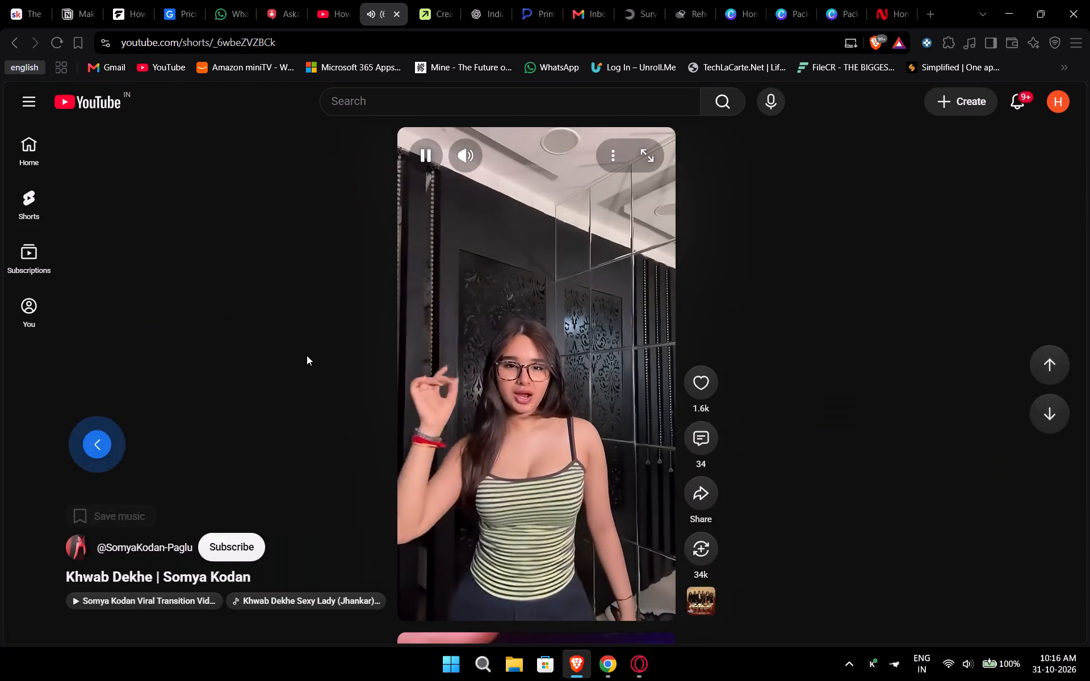
scroll(149, 314, "up", 2)
left_click(189, 296)
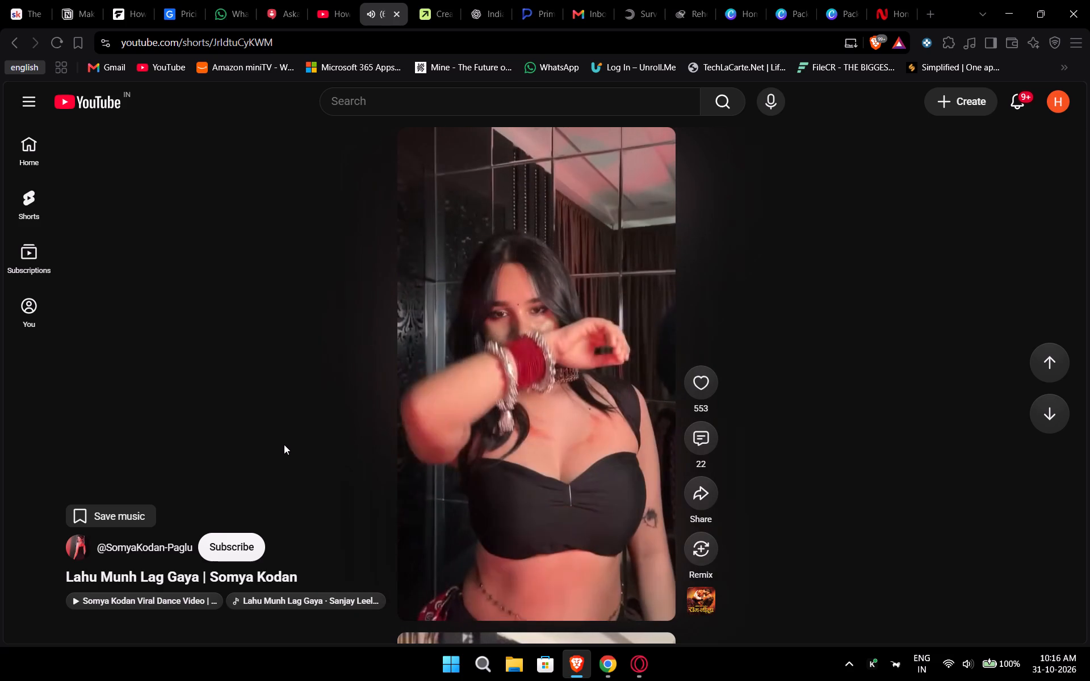
scroll(284, 444, "right", 8)
scroll(284, 444, "down", 3)
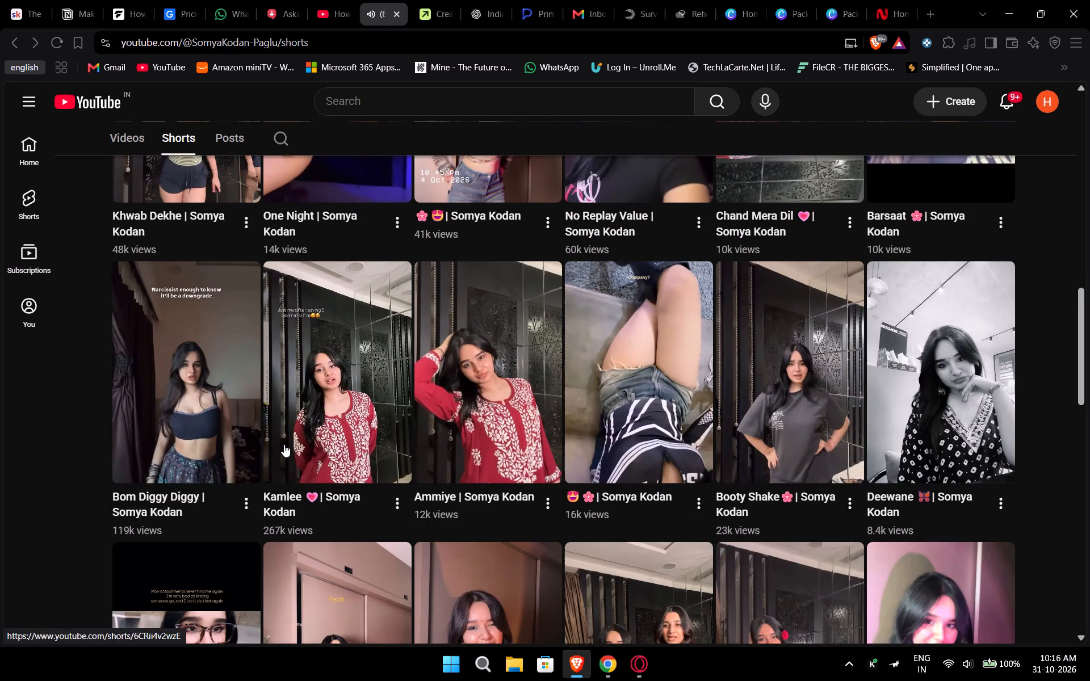
left_click(626, 371)
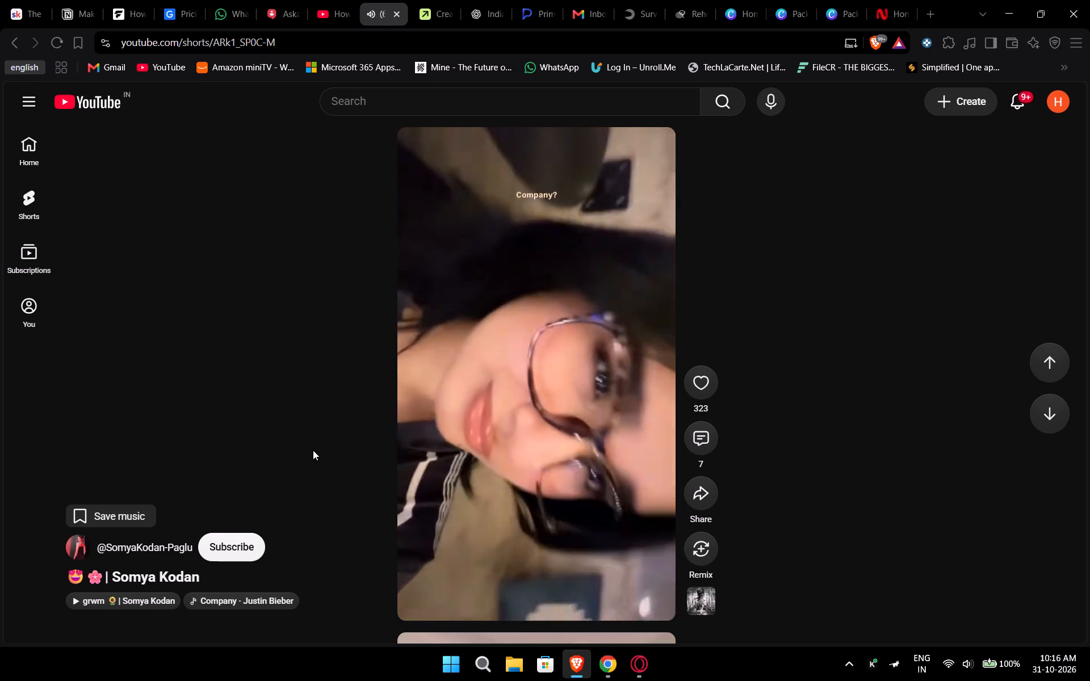
Go back through the viewed pages to the YouTube home page and refresh its recommendations.
scroll(313, 450, "right", 14)
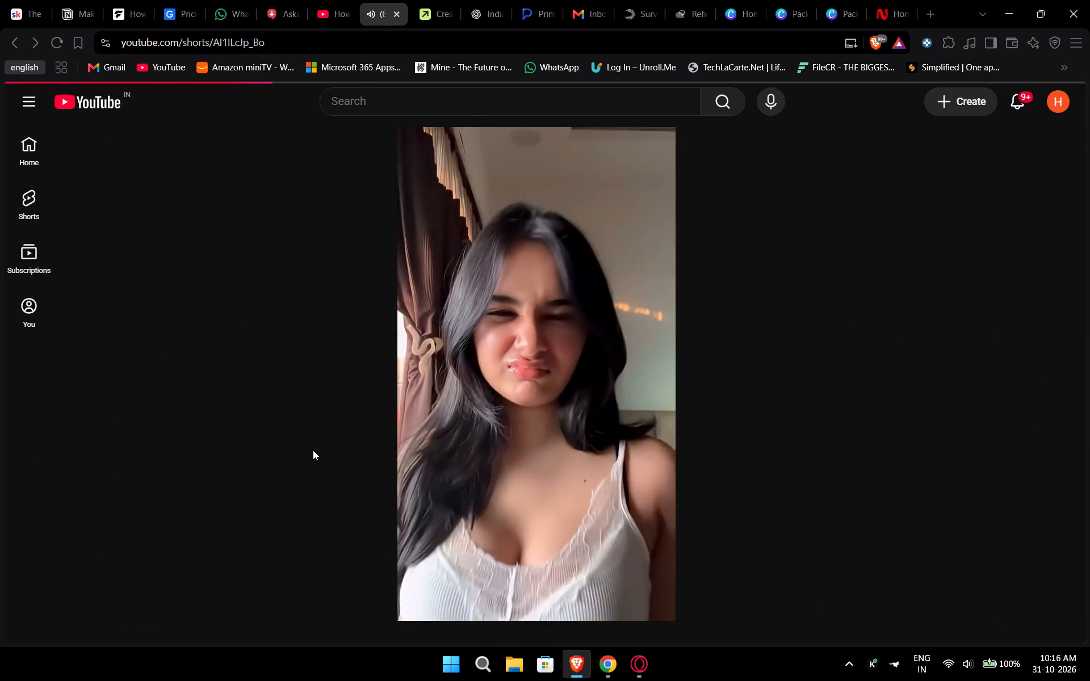
scroll(313, 450, "right", 7)
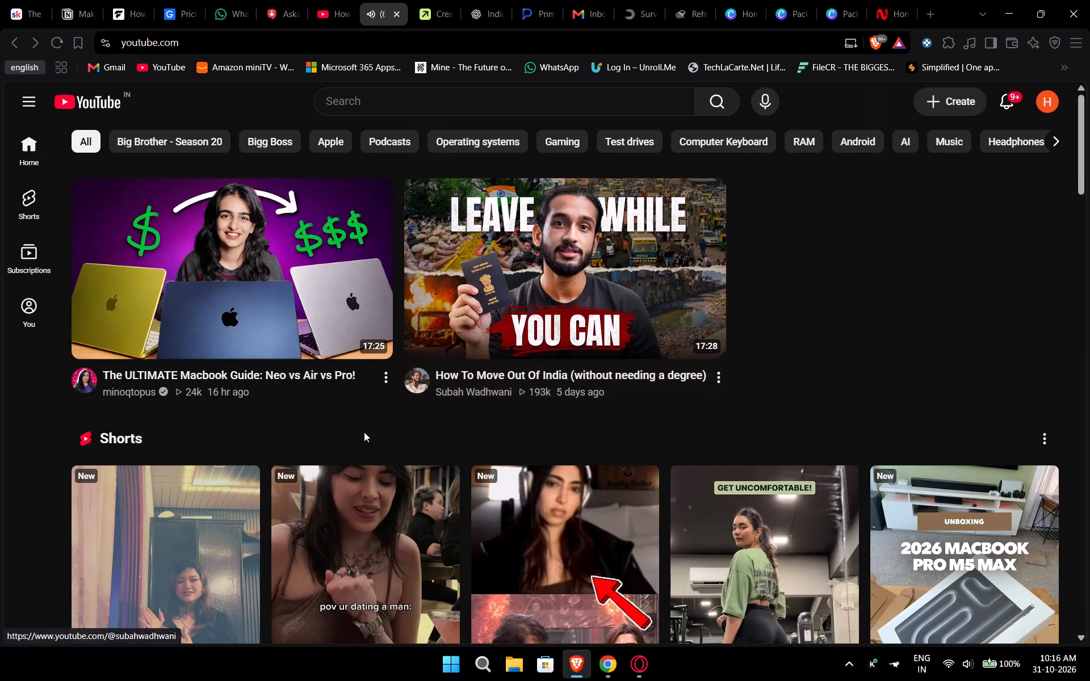
left_click(51, 41)
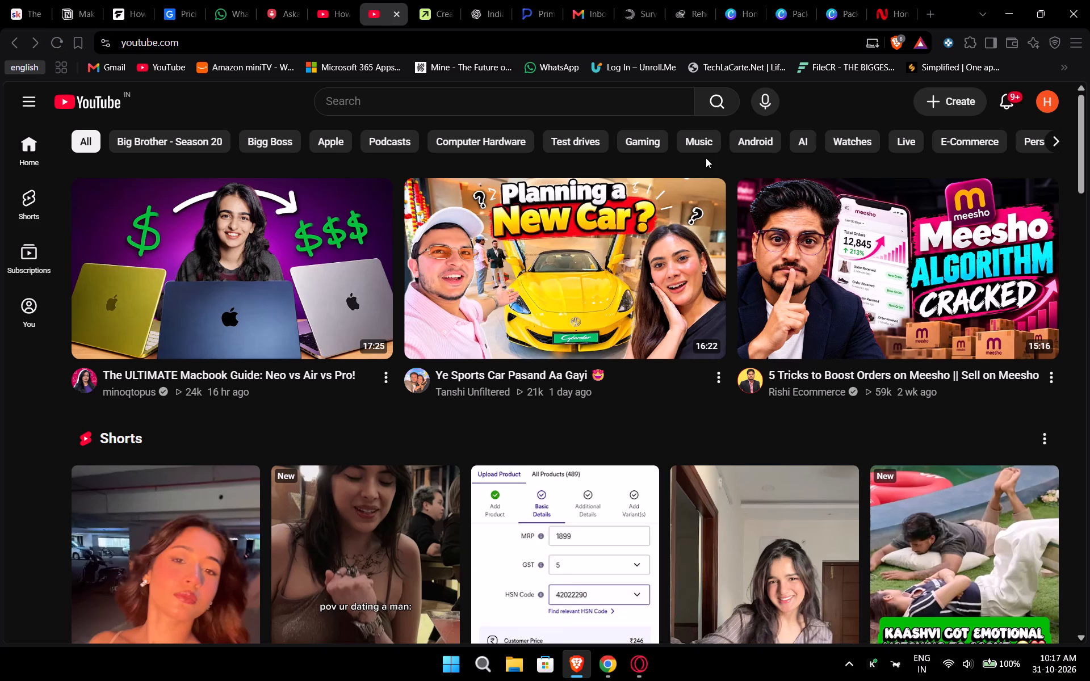
Switch to Opera GX and go from the pending orders to the home page in the Meesho Supplier Panel.
left_click(635, 669)
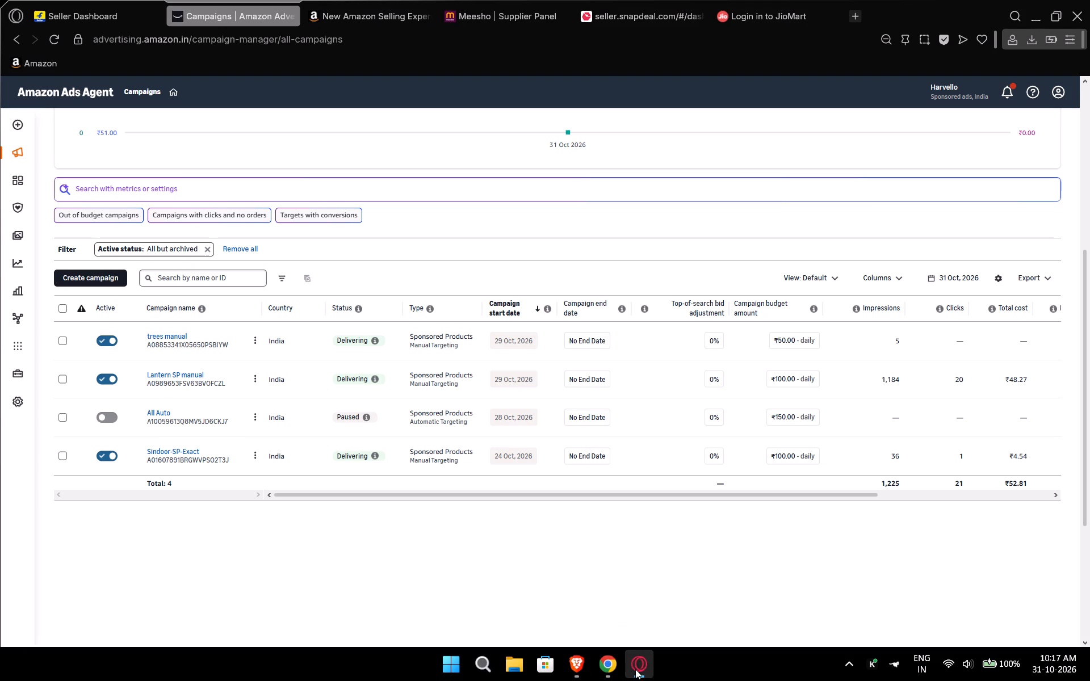
left_click(489, 0)
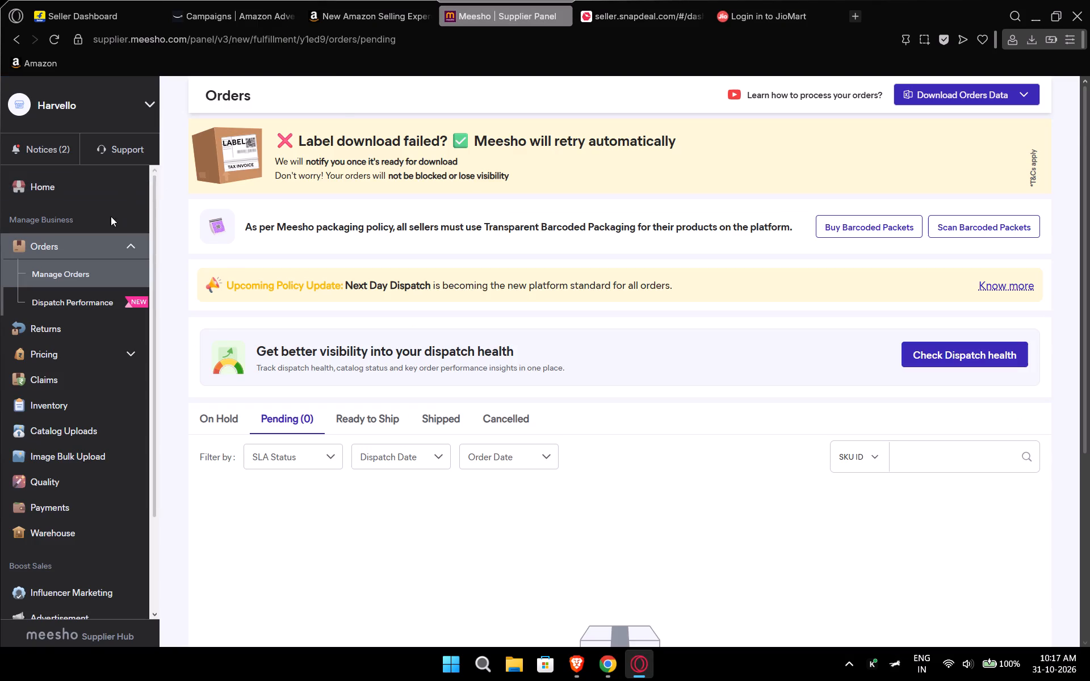
left_click(43, 183)
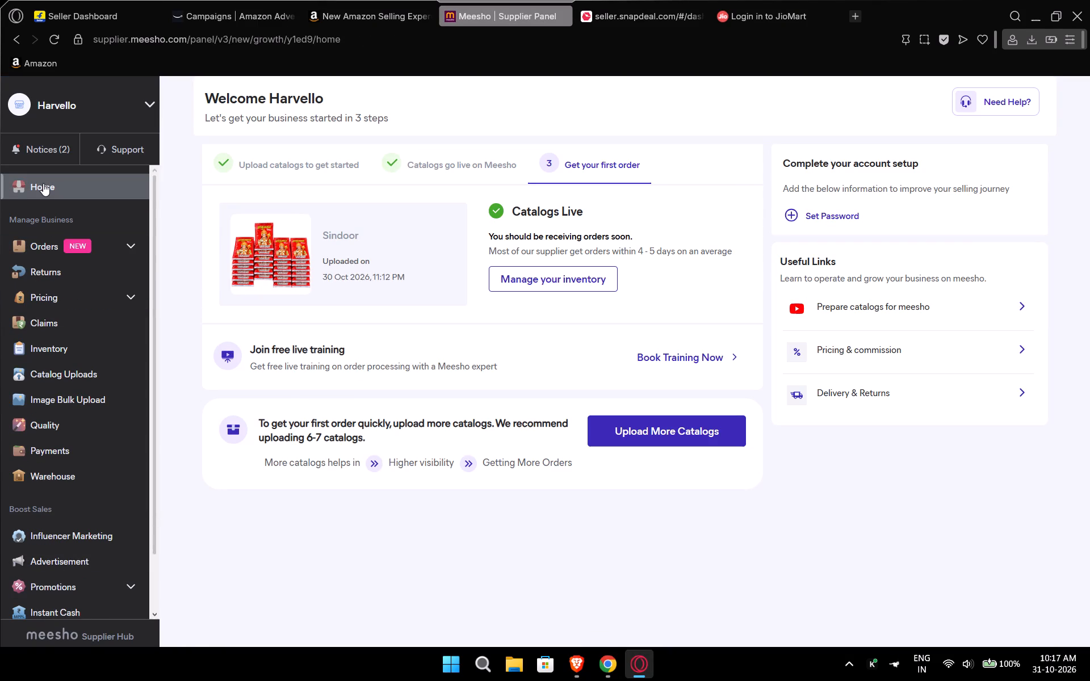
Open Manage products in Amazon Seller Central and examine the status, sales, inventory, price and fees of the Harvello listings.
left_click(358, 0)
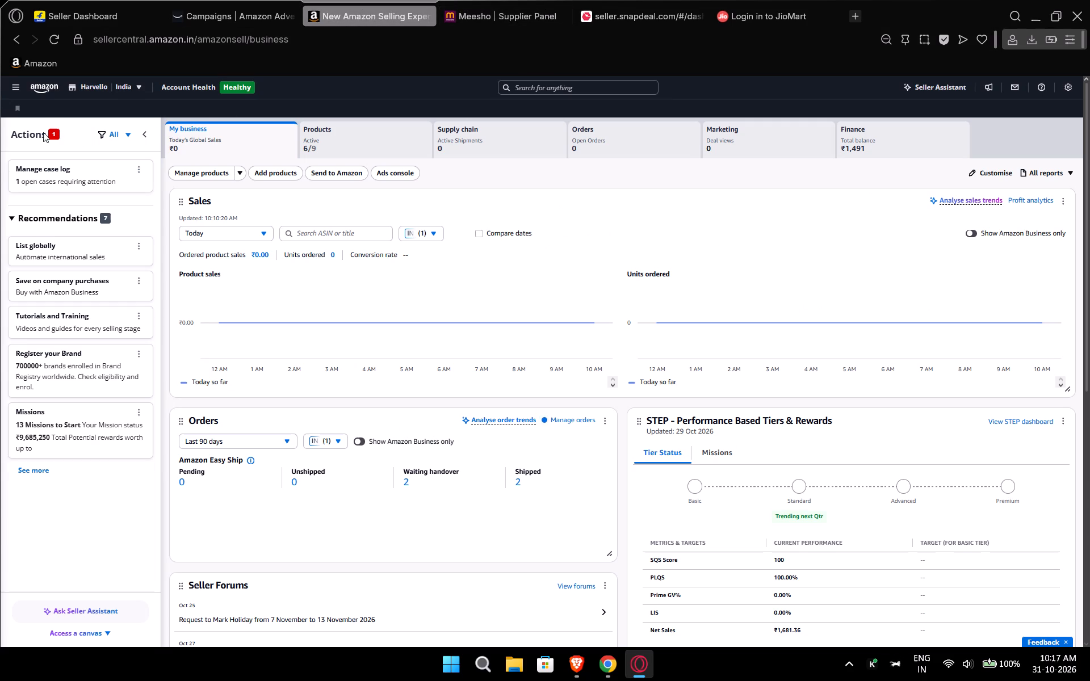
left_click(7, 81)
left_click(10, 88)
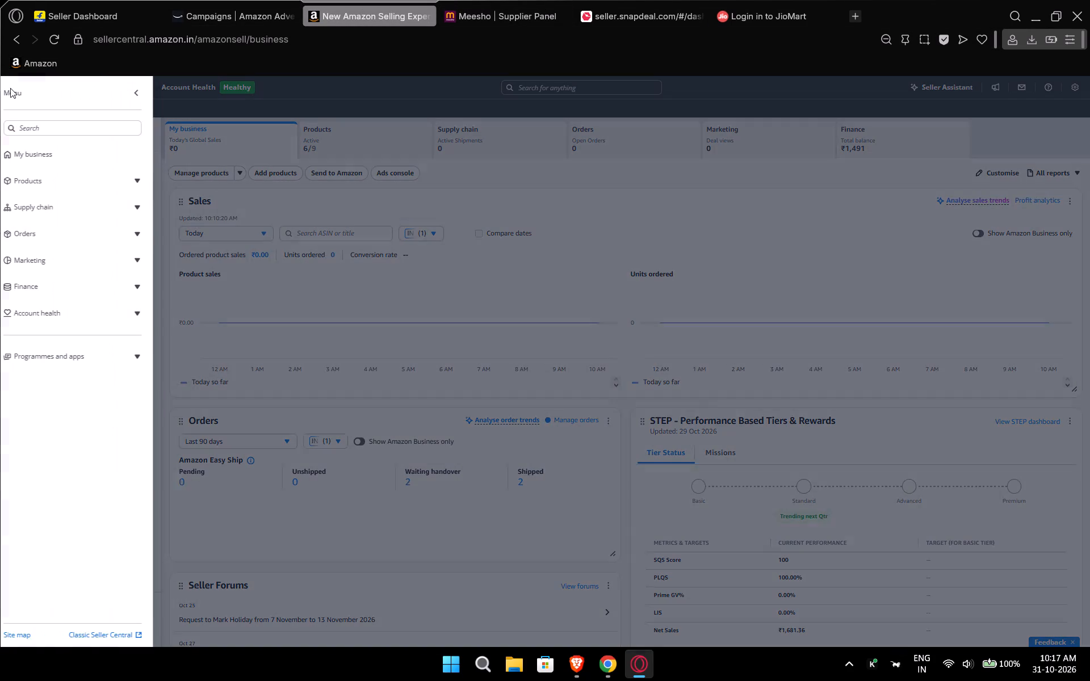
left_click(85, 187)
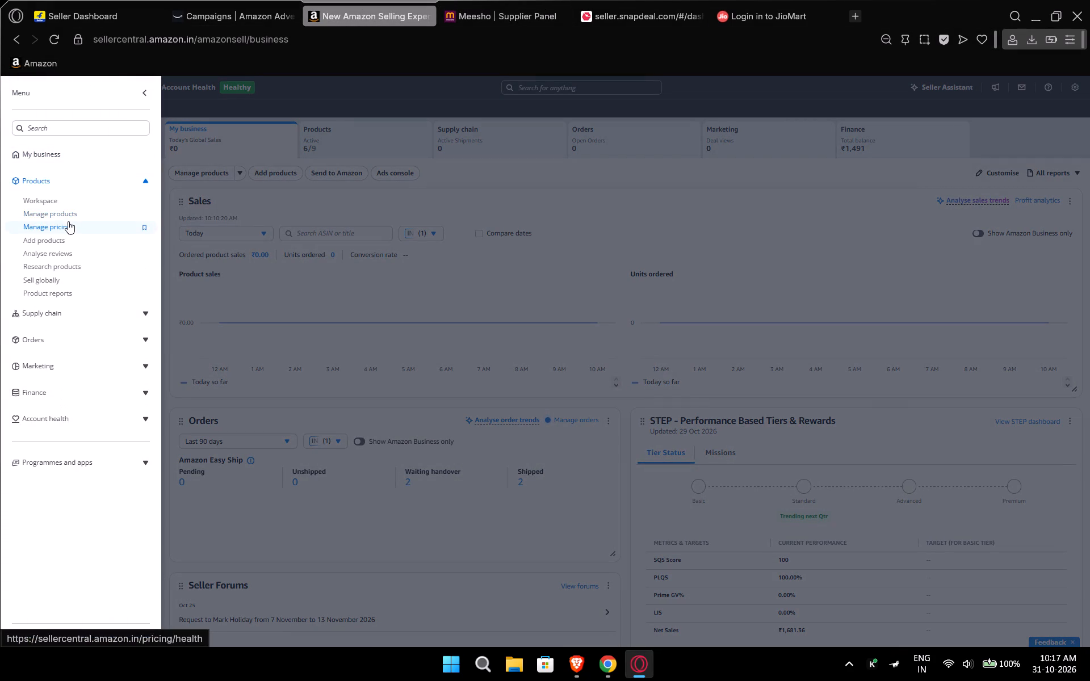
left_click(66, 215)
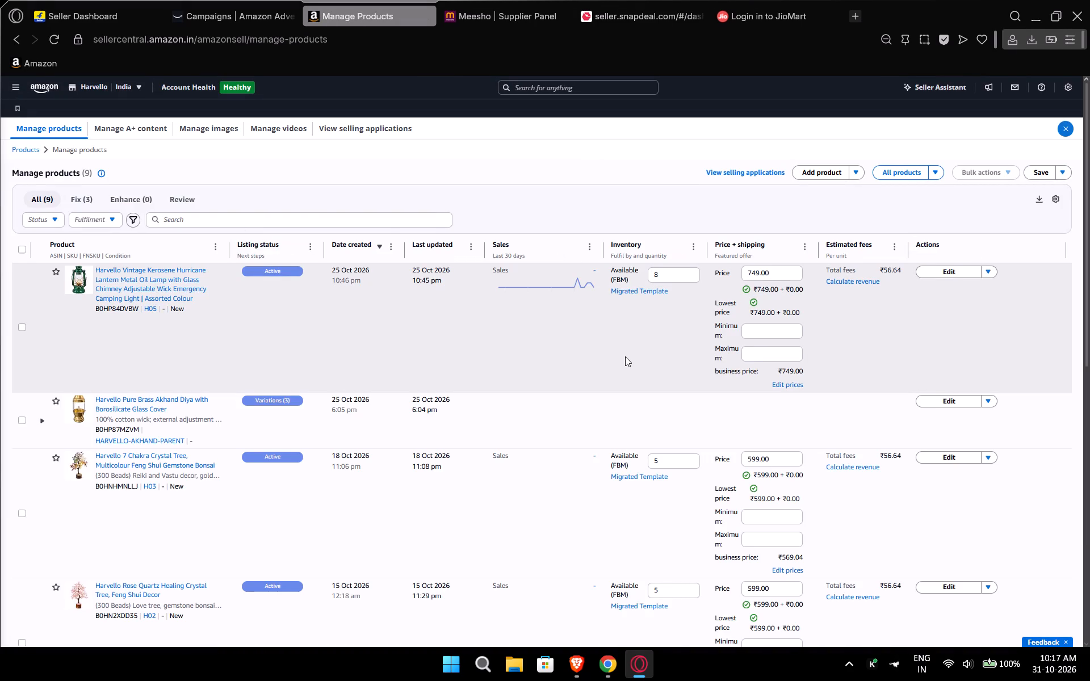
scroll(625, 356, "down", 6)
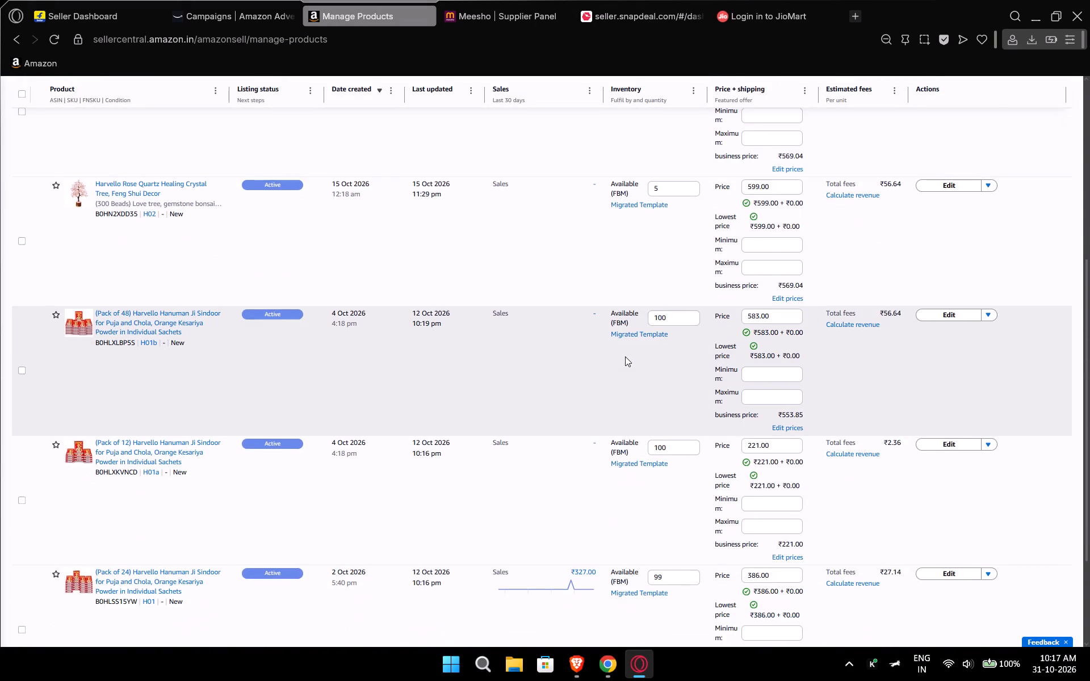
scroll(625, 356, "down", 2)
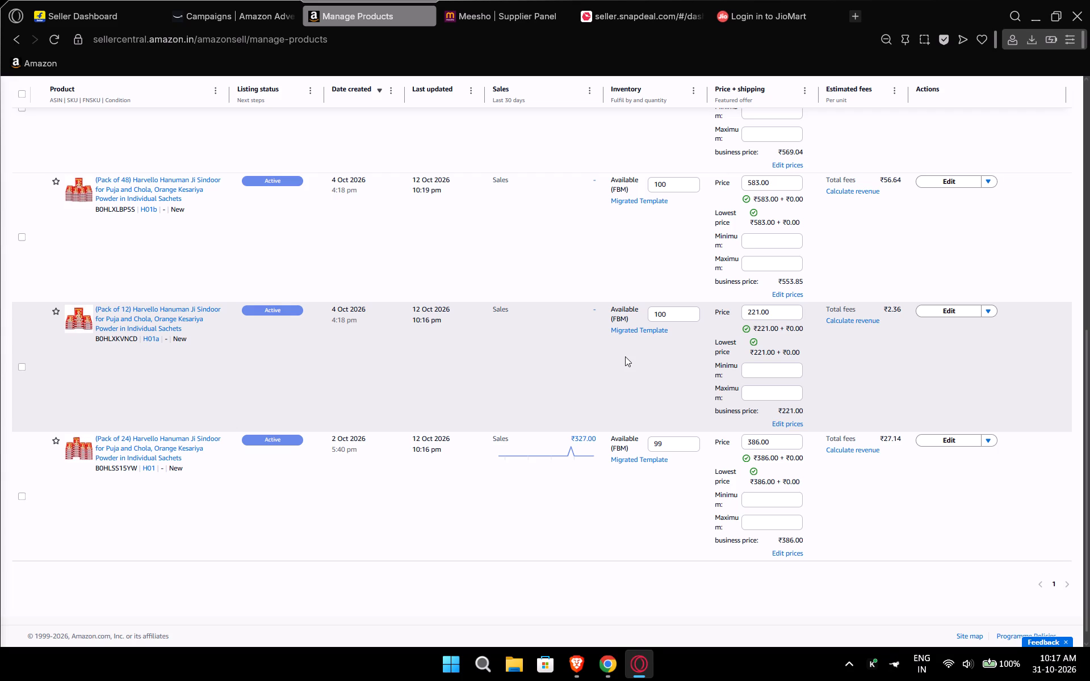
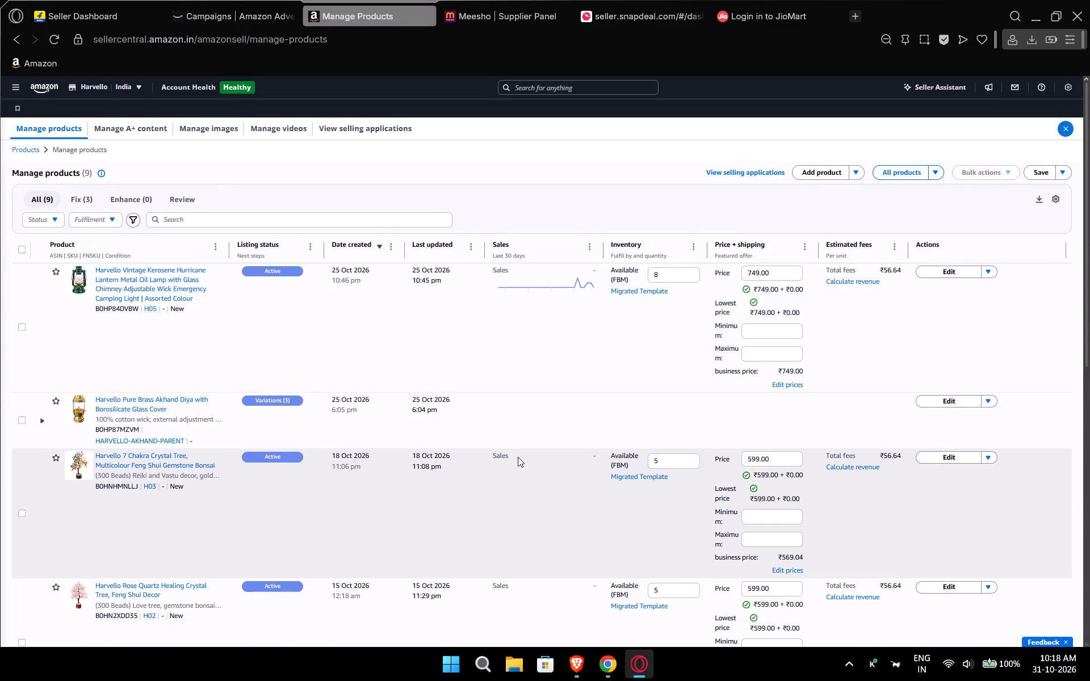
Open the Amazon product page of the Harvello Vintage Kerosene Hurricane Lantern and examine its price, offers, item details and similar products.
left_click(156, 274)
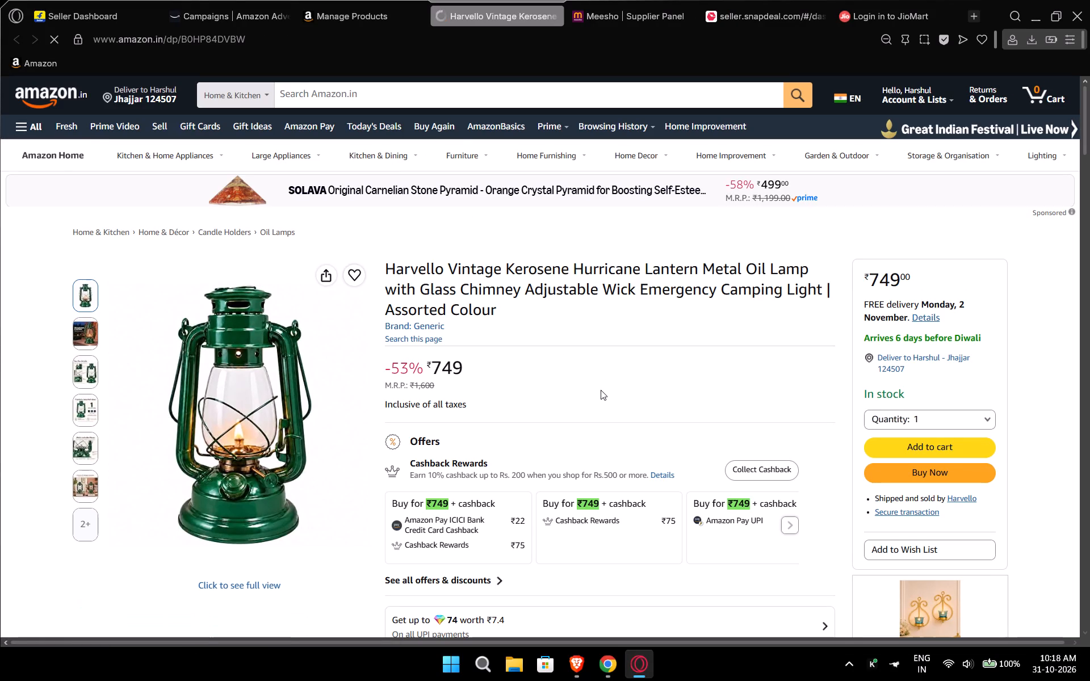
scroll(601, 390, "down", 1)
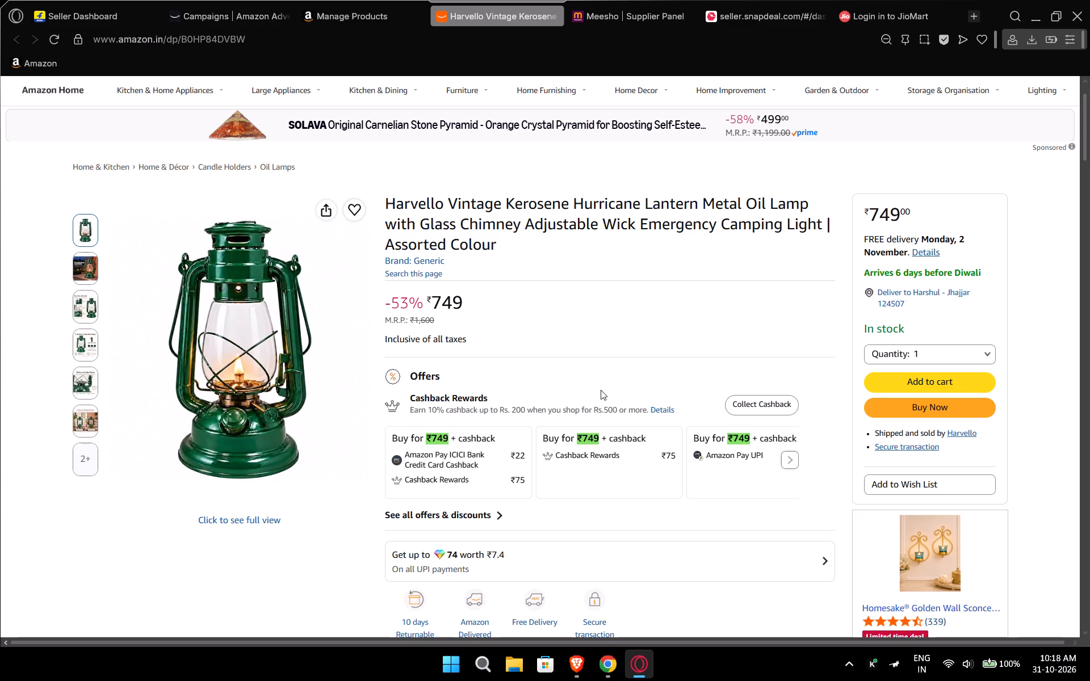
scroll(601, 390, "down", 8)
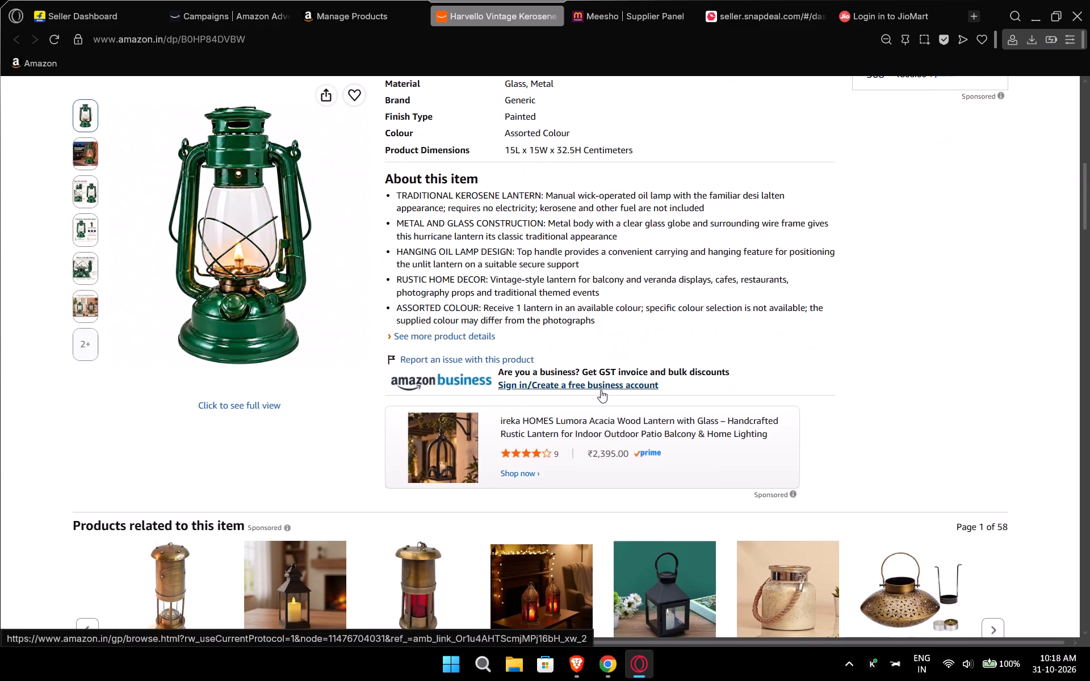
scroll(601, 390, "down", 10)
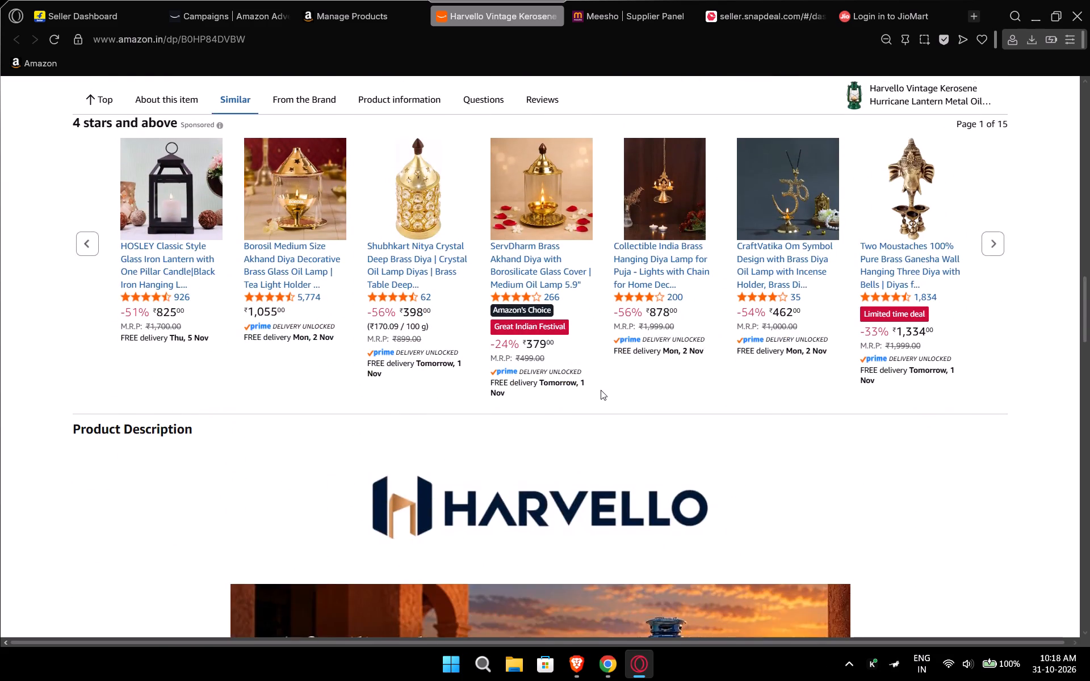
Examine the Harvello lantern's brand description banners, product information, reviews section and the related items based on browsing history.
scroll(601, 390, "down", 7)
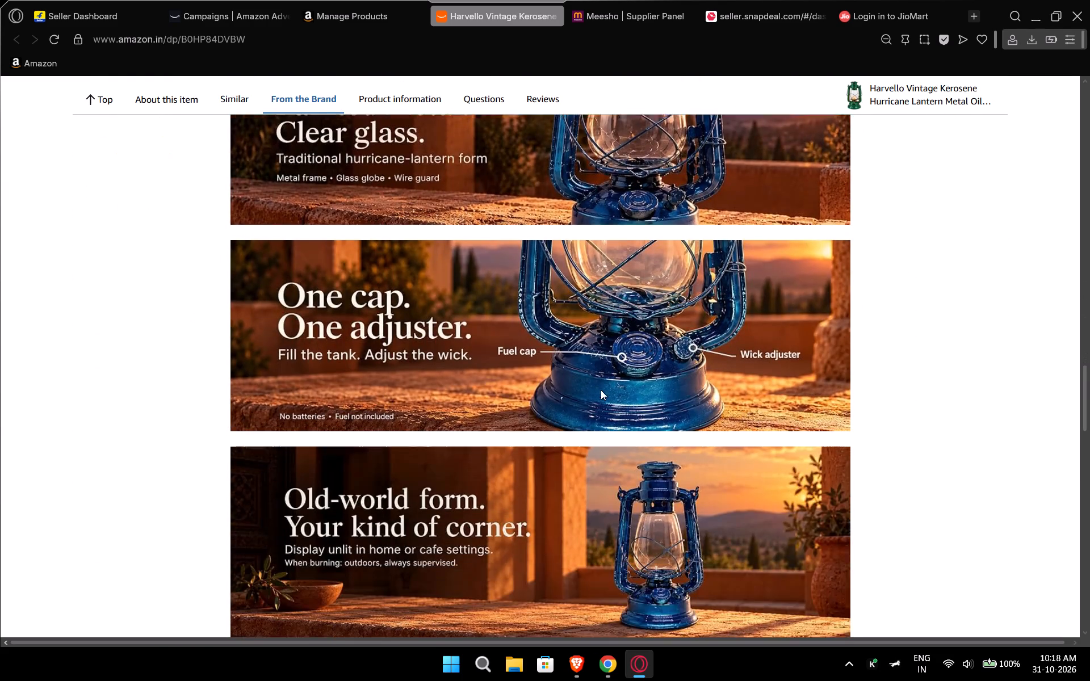
scroll(601, 390, "down", 5)
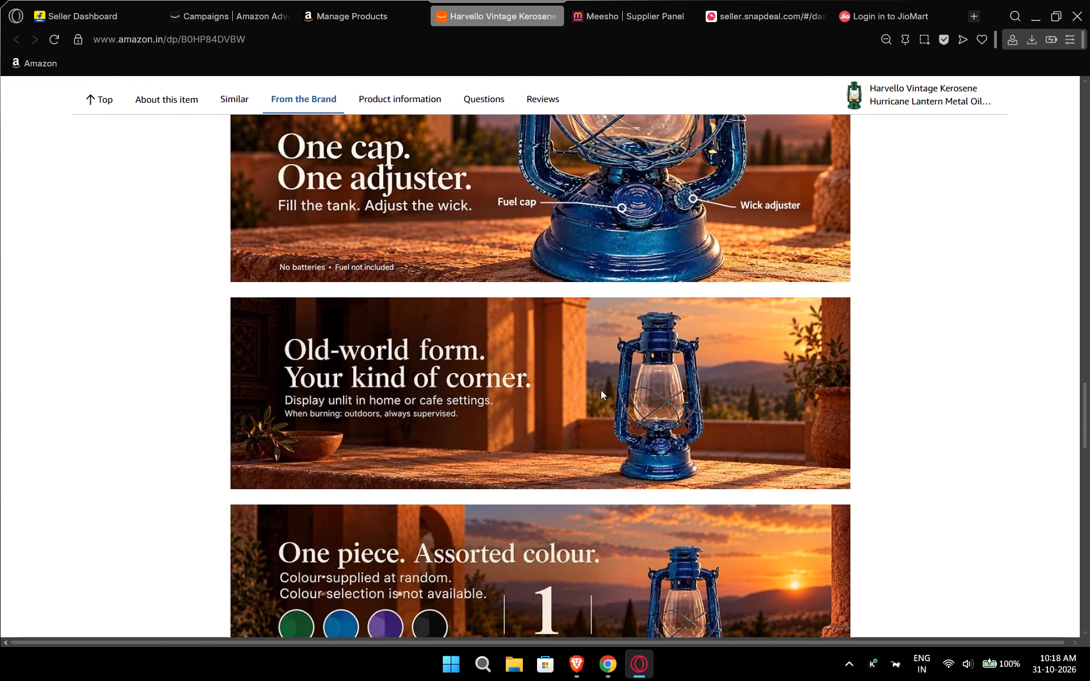
scroll(601, 390, "down", 2)
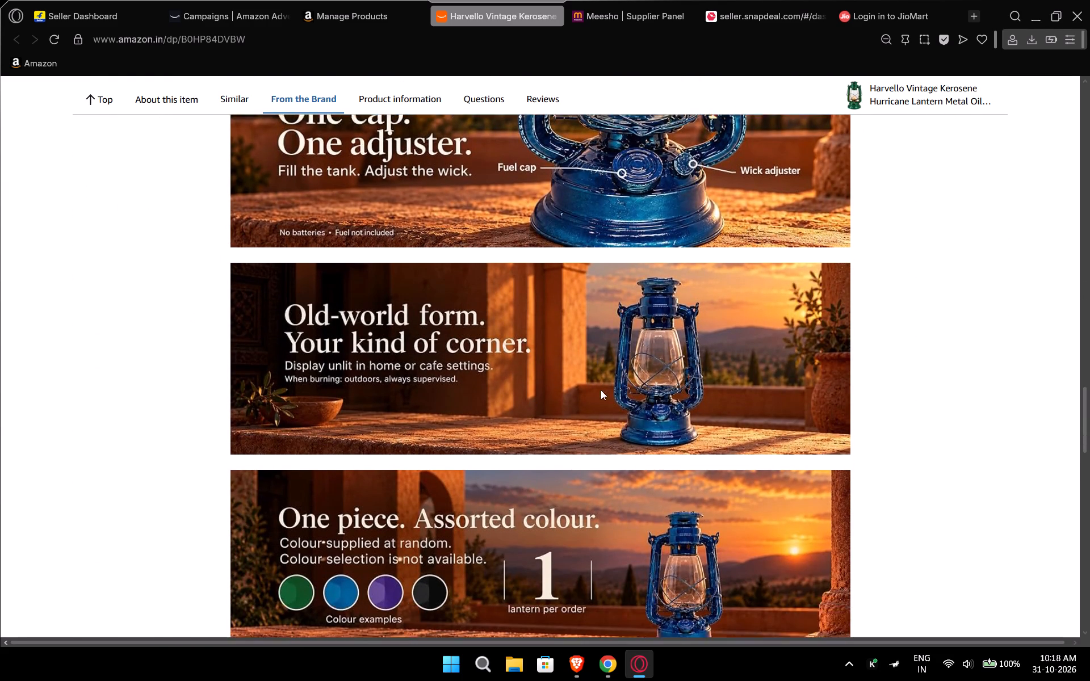
scroll(601, 390, "down", 3)
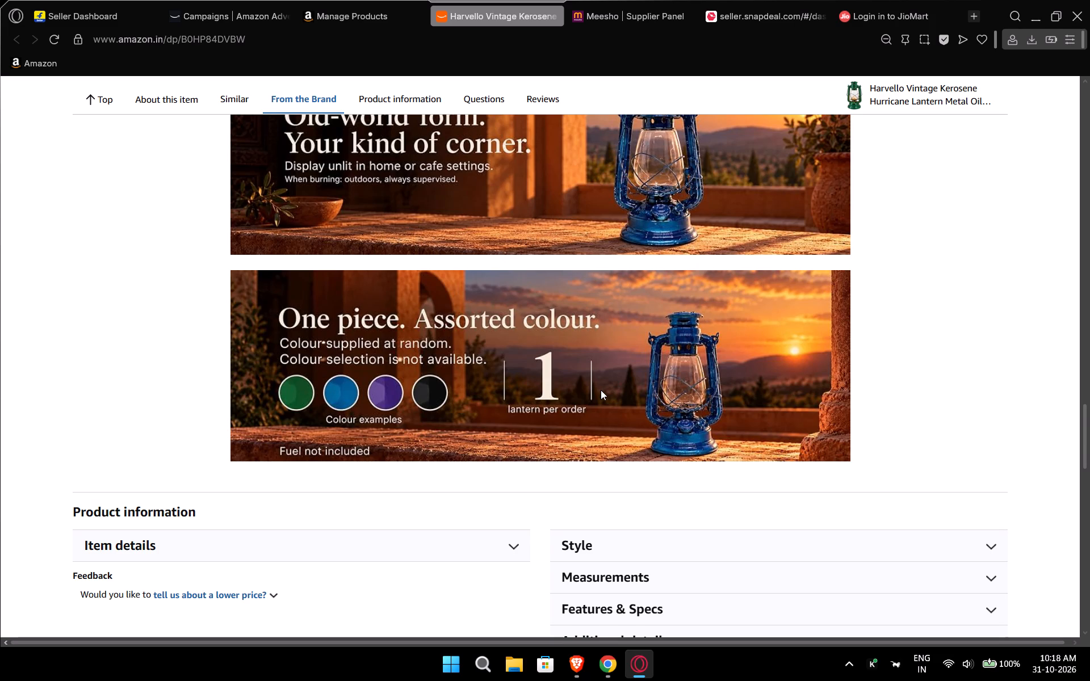
scroll(601, 390, "down", 12)
scroll(601, 390, "up", 3)
scroll(601, 390, "down", 1)
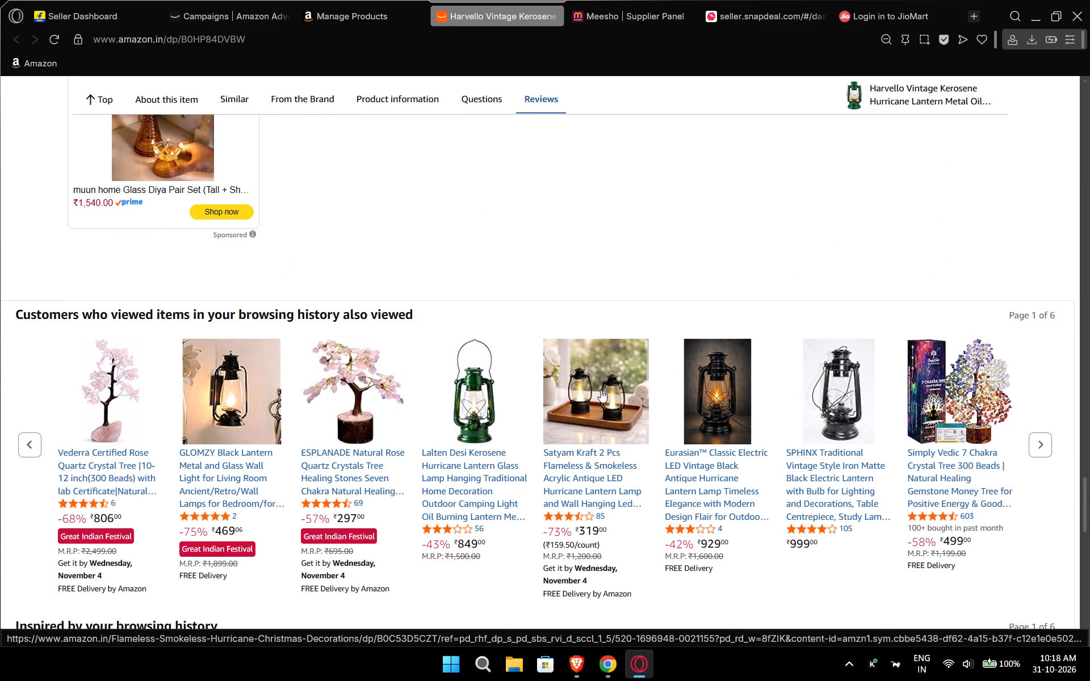
Open the competing Lalten Desi Kerosene Hurricane Lantern, read its customer reviews and view the green lantern photo in the five-star Hindi-titled review.
left_click(477, 474)
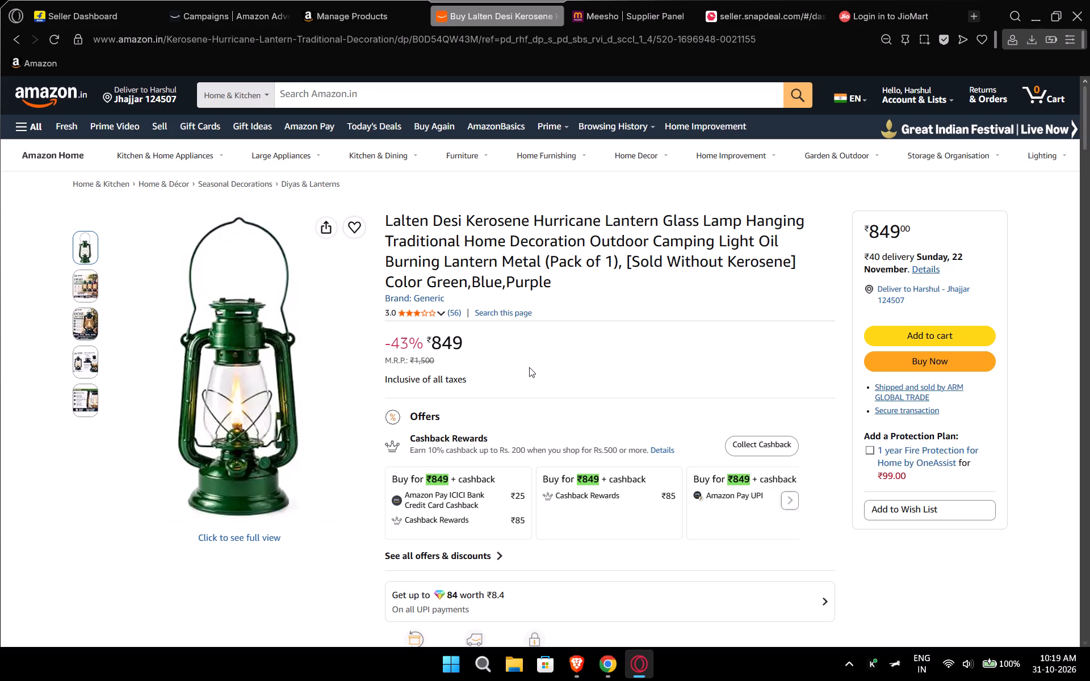
left_click(452, 310)
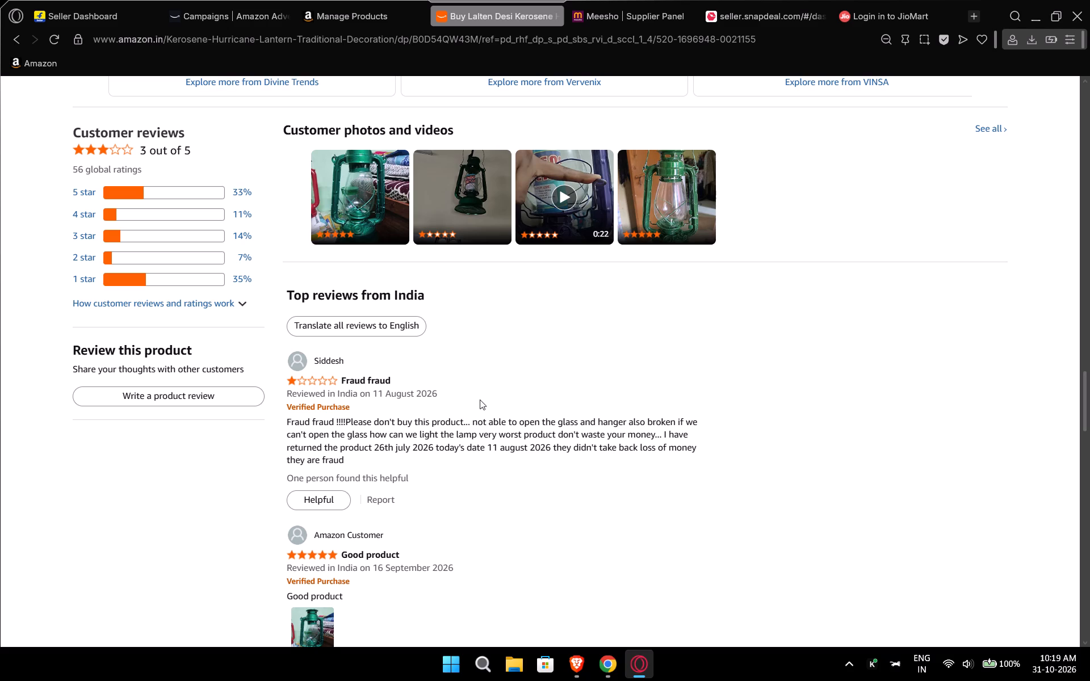
scroll(480, 400, "down", 2)
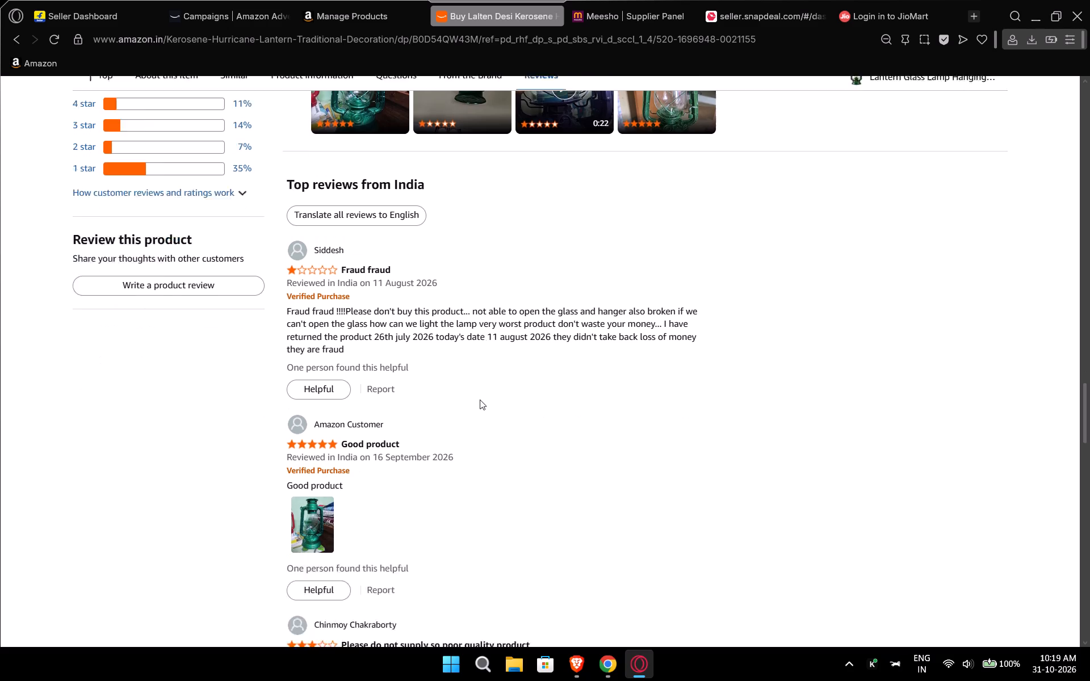
scroll(480, 400, "down", 5)
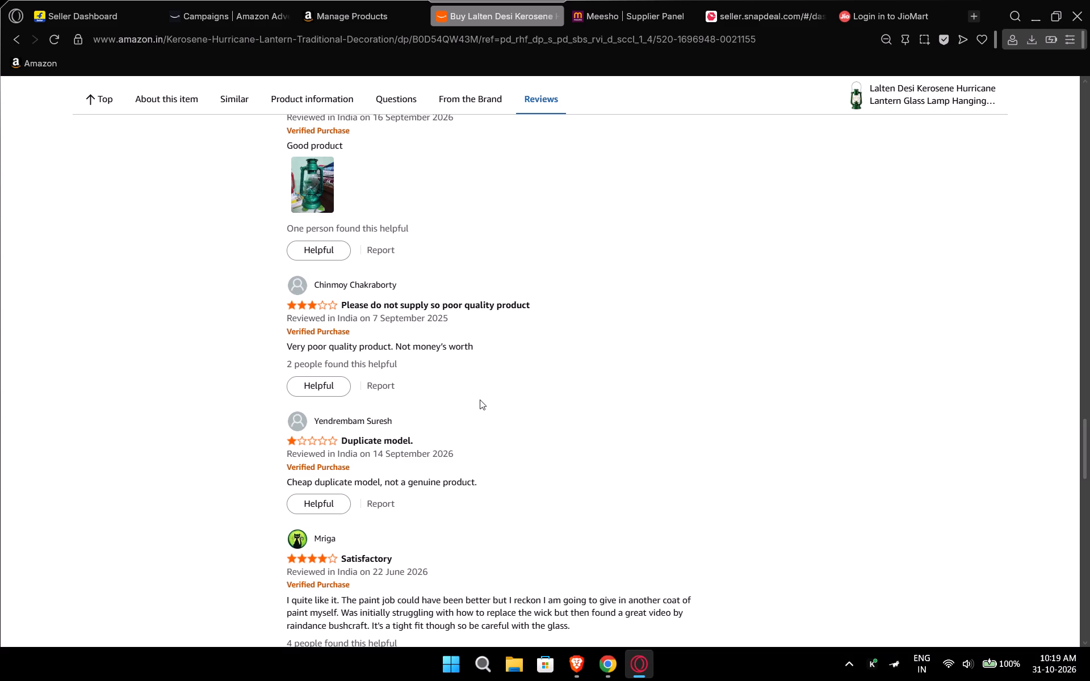
scroll(480, 400, "down", 4)
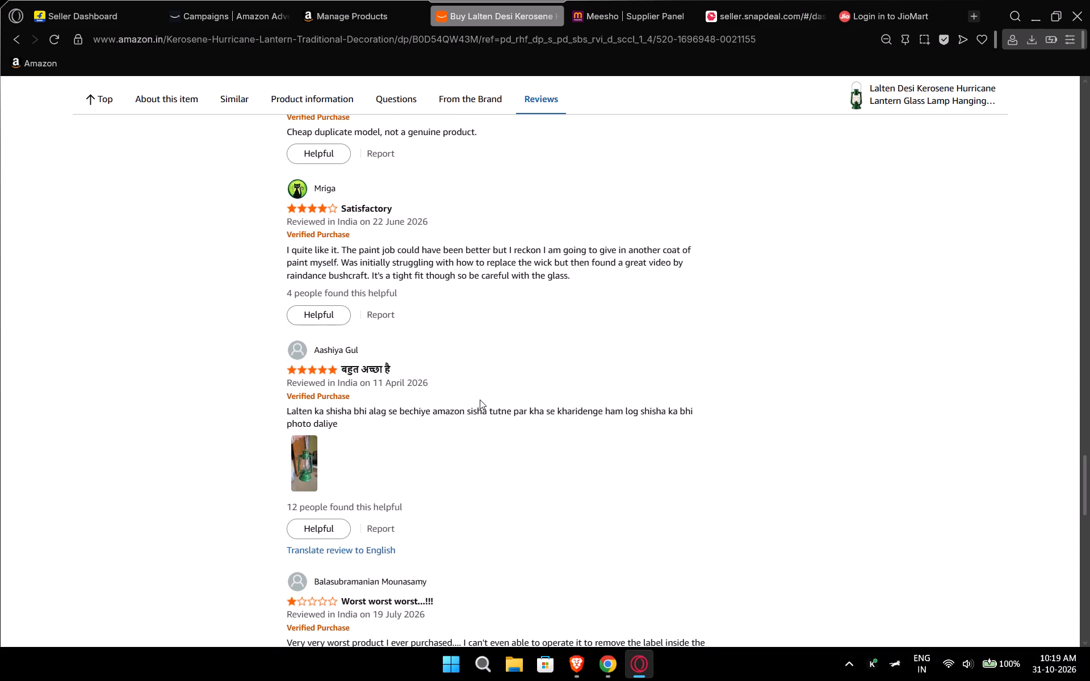
scroll(480, 400, "down", 1)
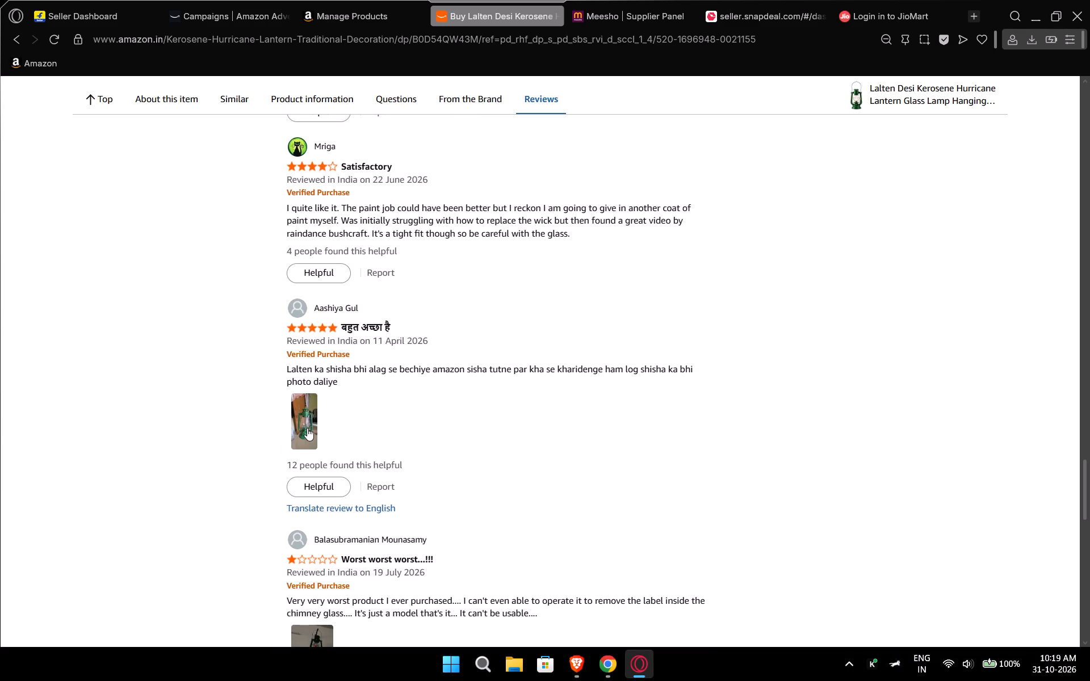
left_click(307, 428)
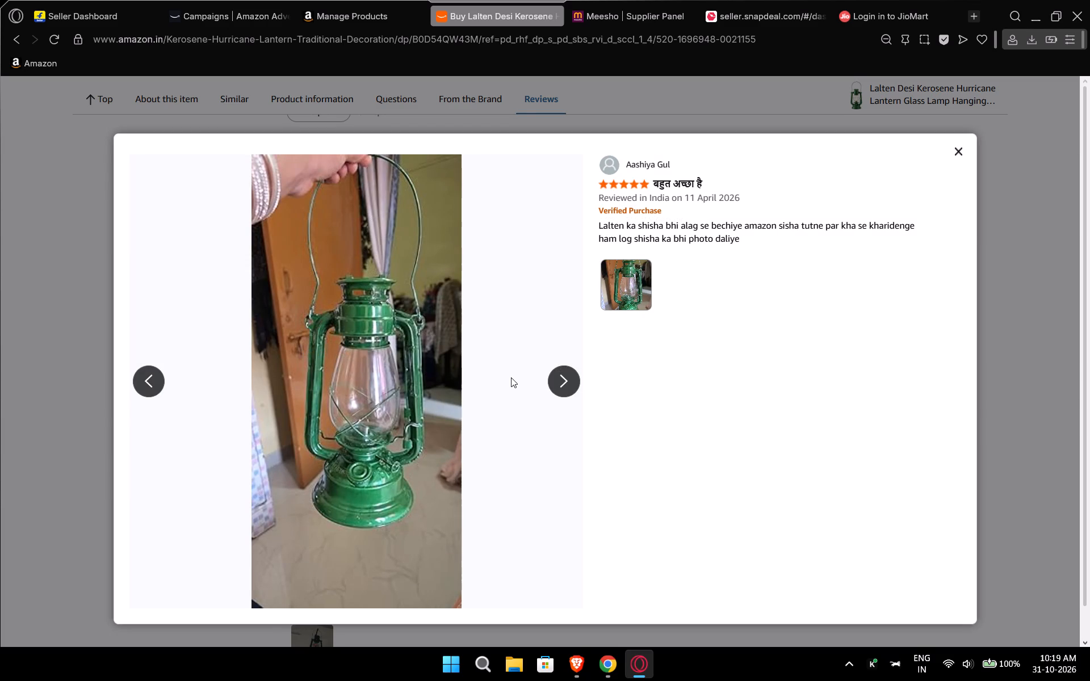
left_click(963, 146)
Read the Lalten Desi lantern's remaining reviews, then look over its product details and the related items bought by customers.
scroll(607, 362, "down", 3)
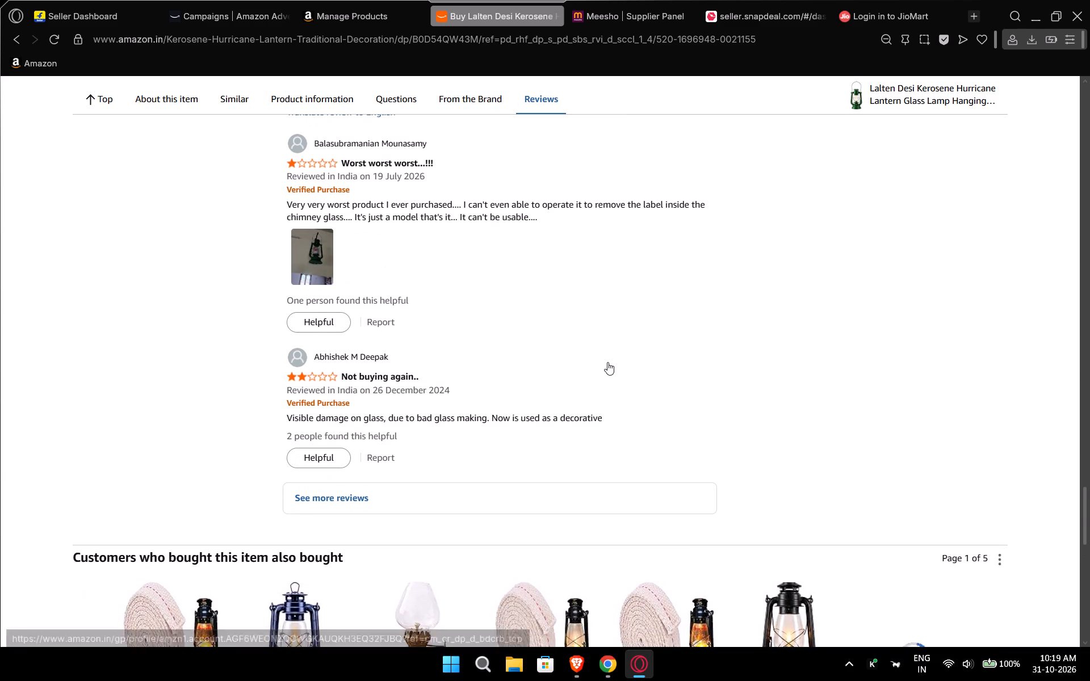
scroll(607, 362, "down", 1)
scroll(607, 362, "up", 11)
scroll(607, 362, "down", 2)
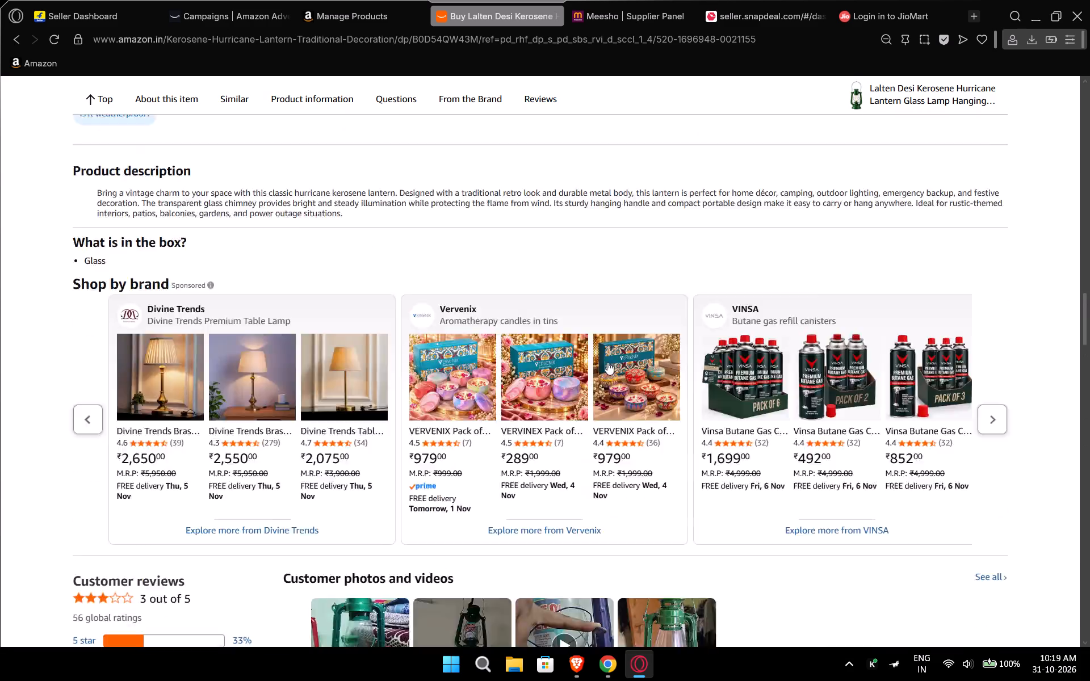
scroll(607, 362, "down", 1)
scroll(607, 362, "up", 2)
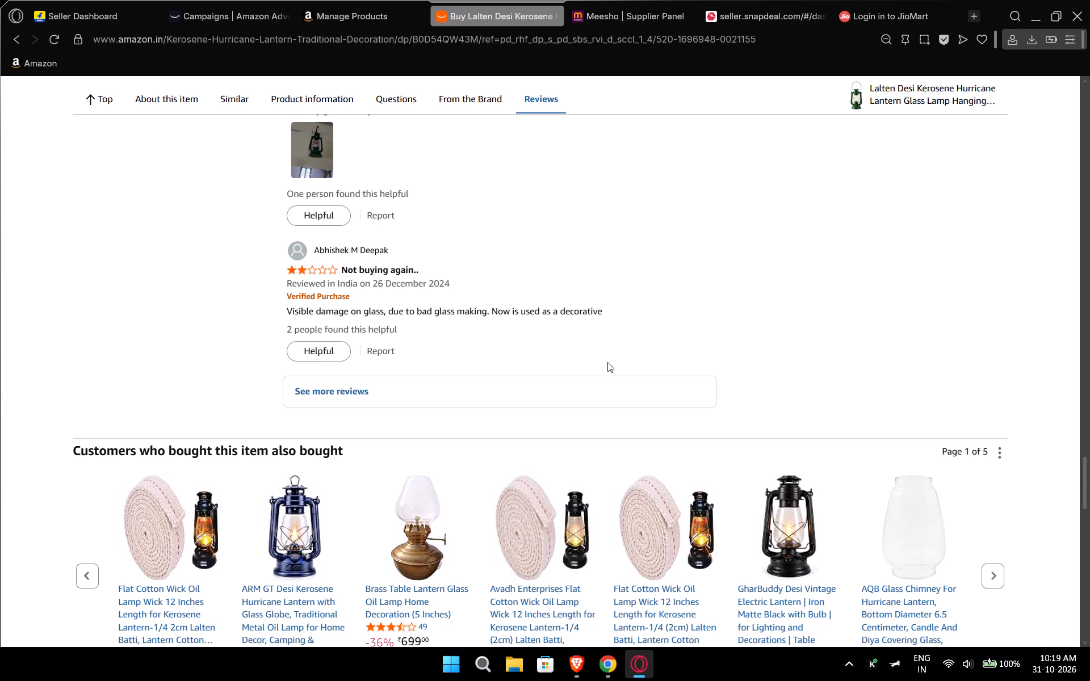
scroll(607, 362, "up", 1)
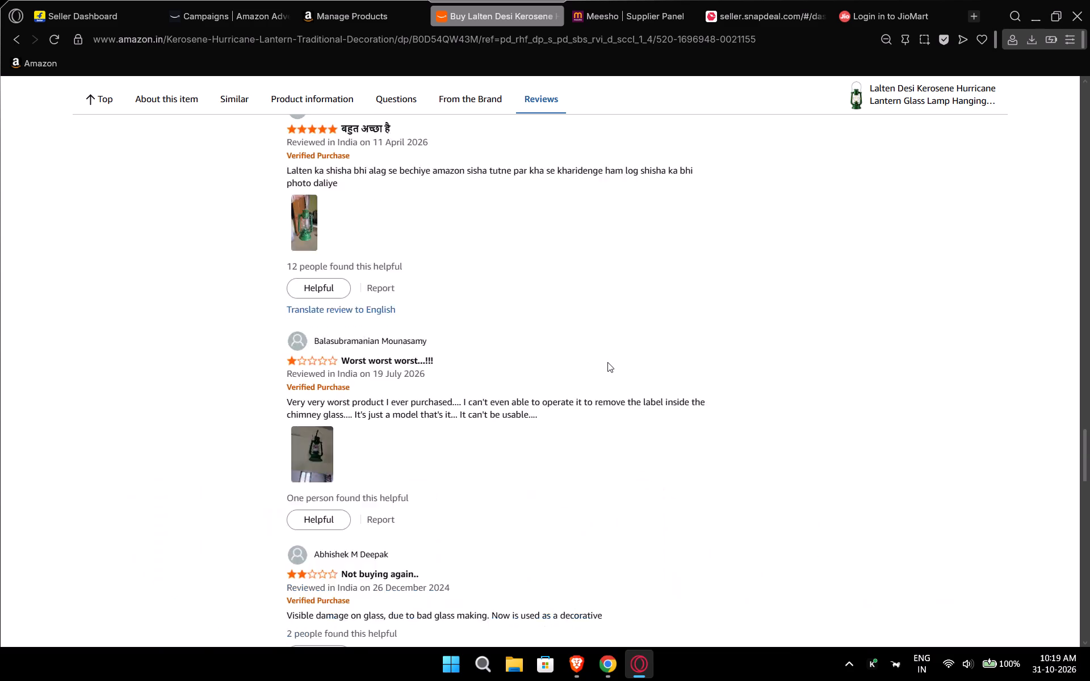
scroll(607, 362, "up", 10)
scroll(607, 362, "down", 8)
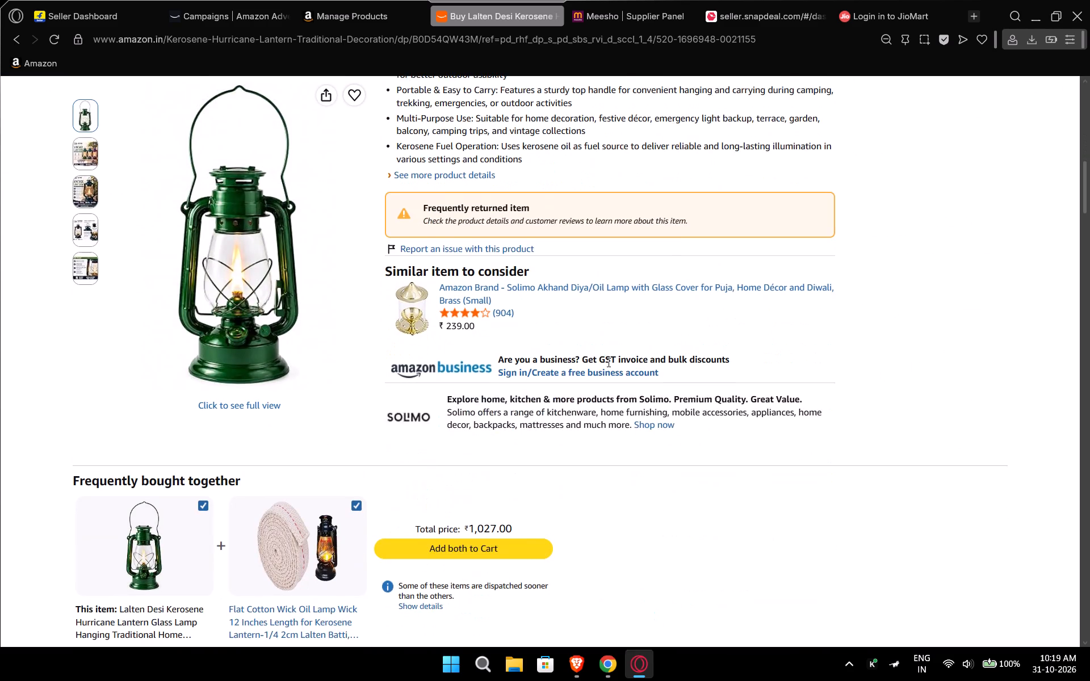
scroll(607, 362, "down", 5)
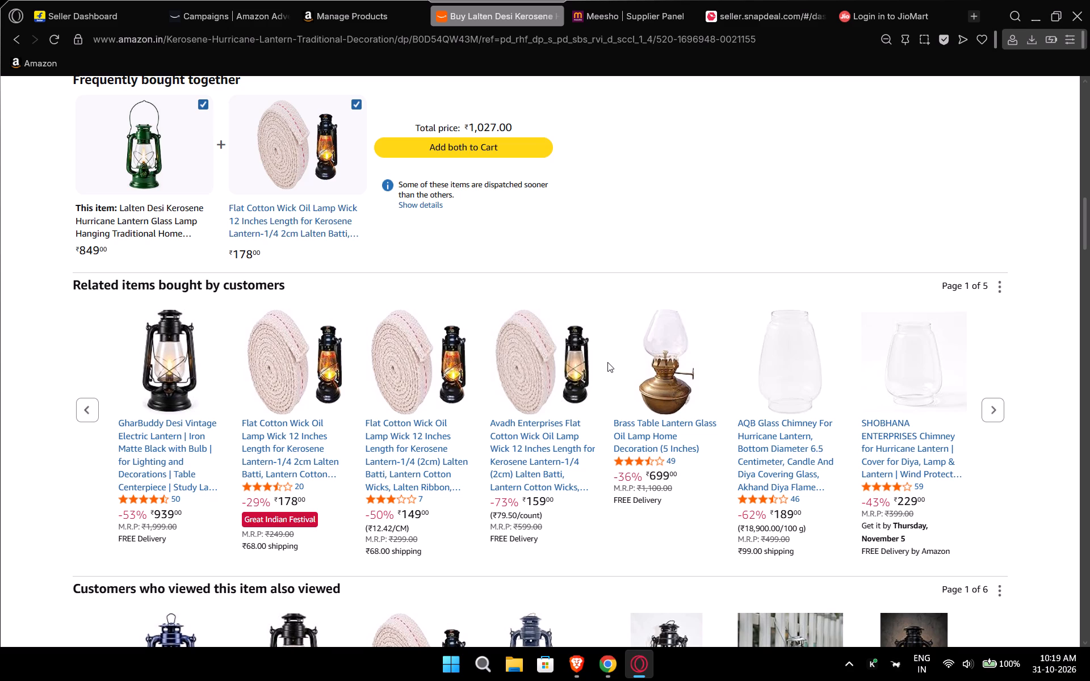
Open the AQB Glass Chimney For Hurricane Lantern, read its customer reviews and view the photo in the "Decoration purpose" review.
left_click(814, 465)
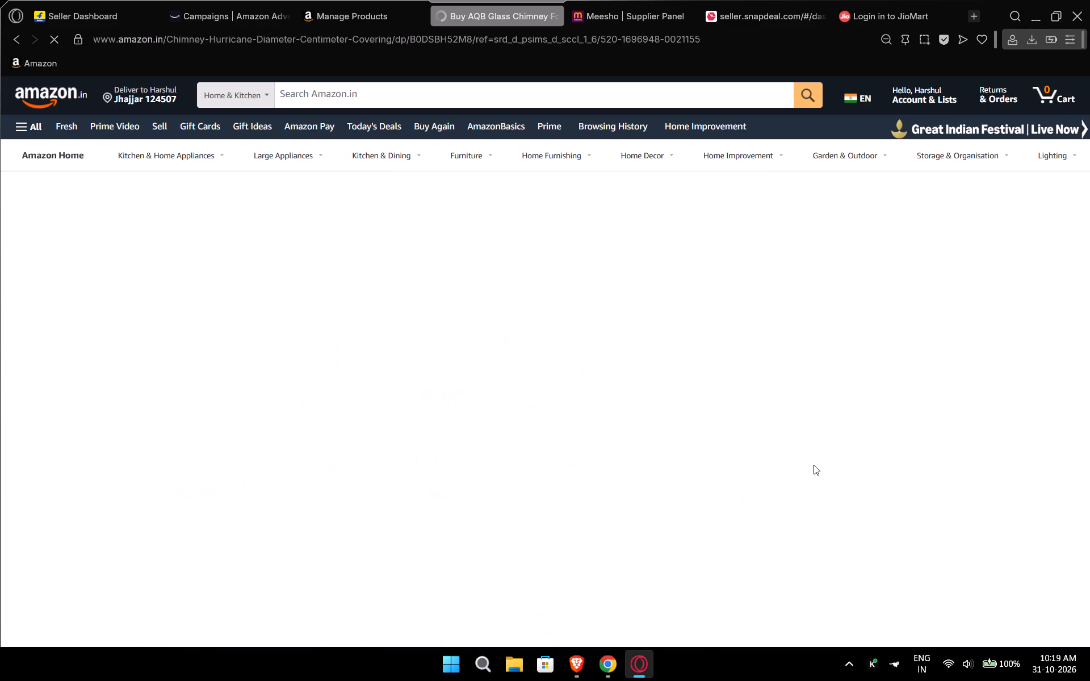
left_click(548, 312)
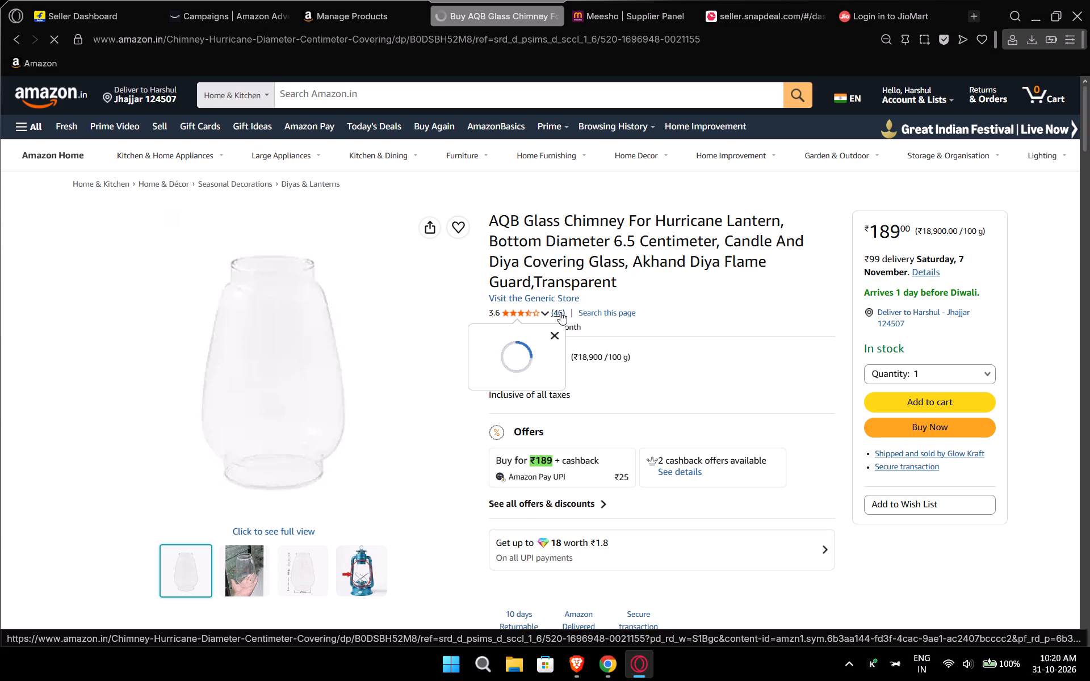
left_click(560, 312)
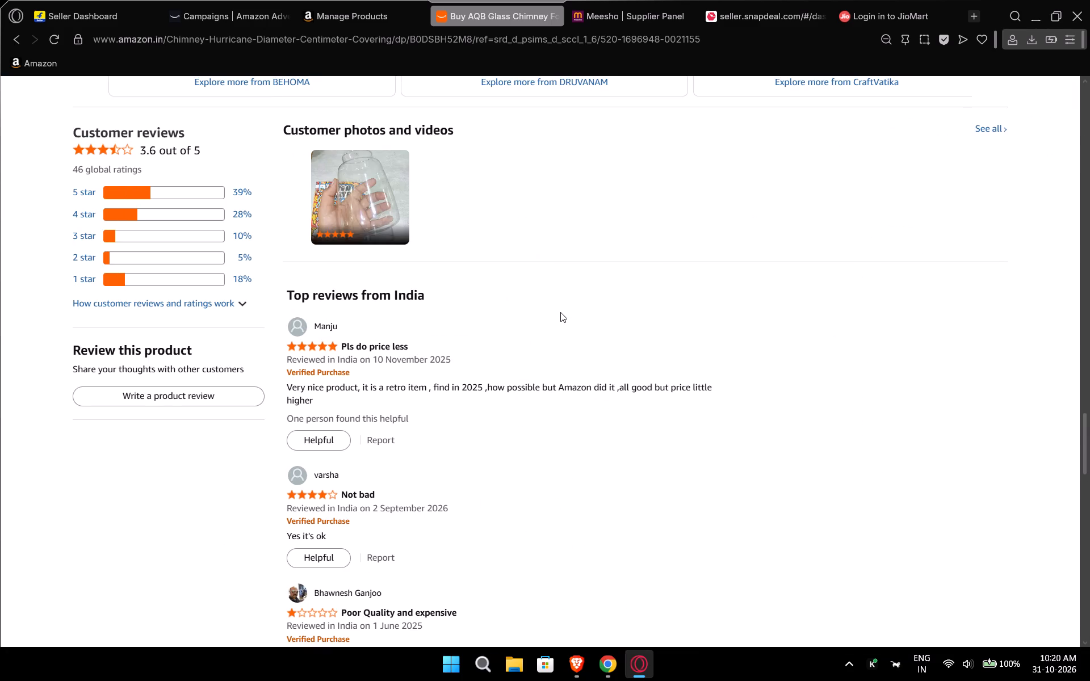
scroll(560, 312, "down", 2)
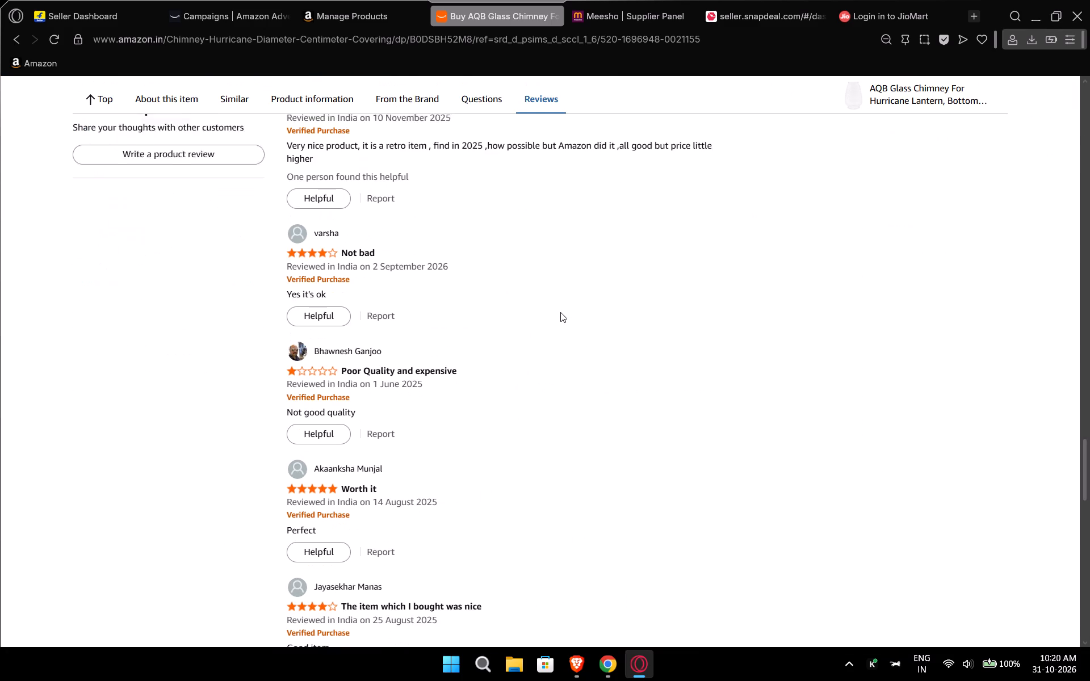
scroll(560, 312, "down", 4)
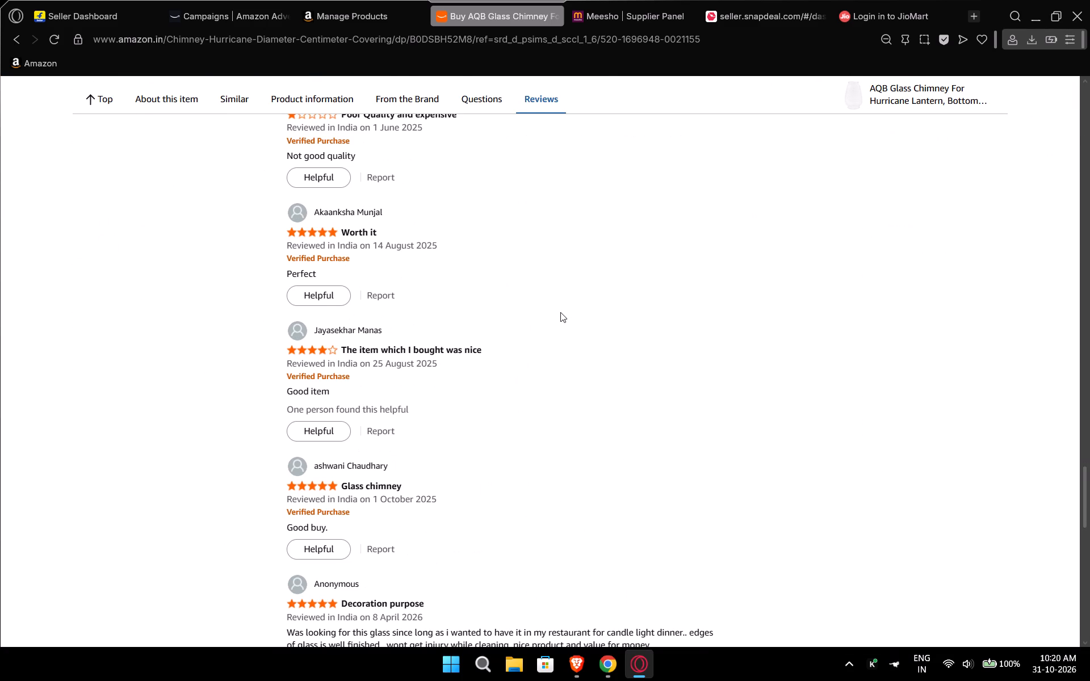
scroll(560, 312, "down", 4)
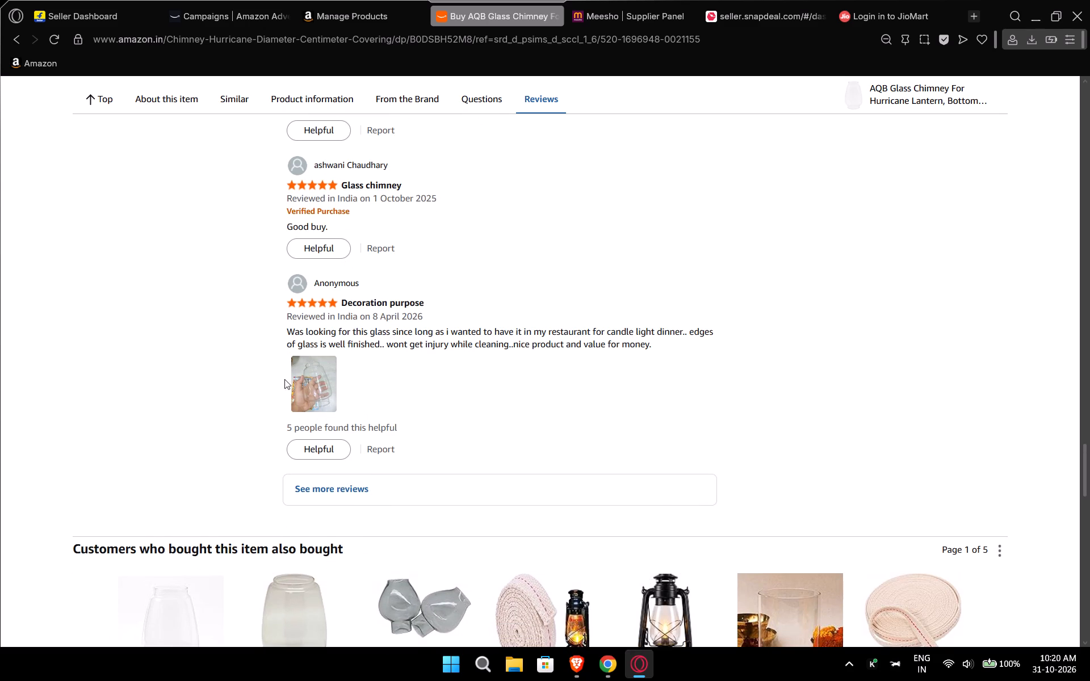
left_click(307, 381)
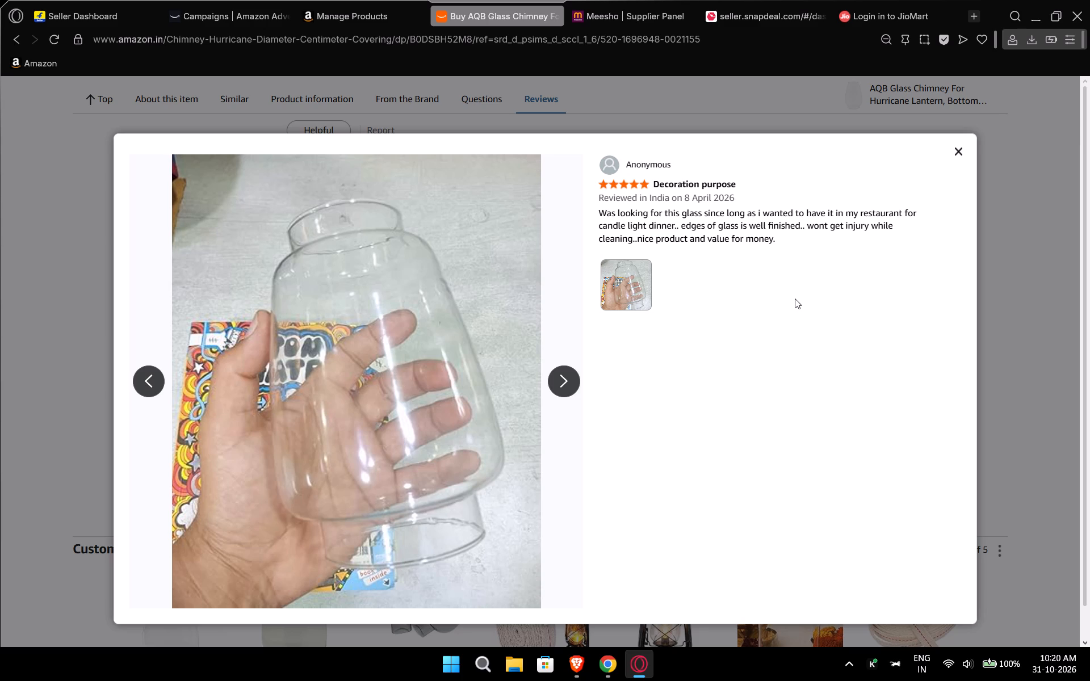
left_click(957, 152)
From the items customers also bought, open the Chimney Glass Very Small (Piece of 2) listing and examine its images and price.
scroll(641, 351, "up", 7)
scroll(641, 351, "down", 2)
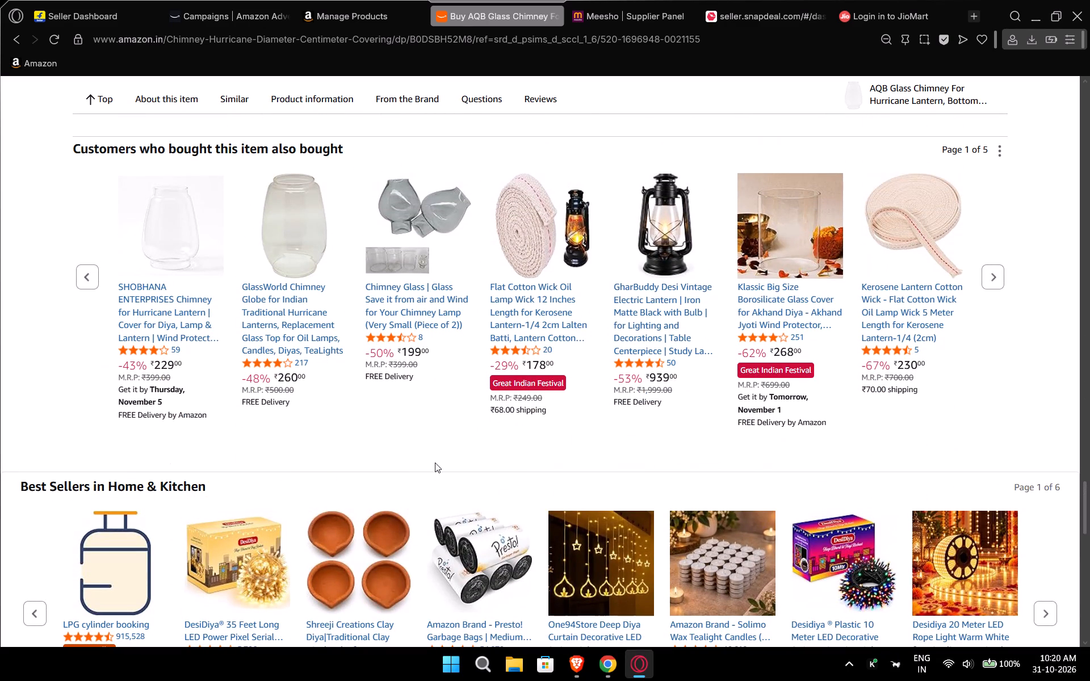
scroll(435, 463, "right", 6)
left_click(401, 305)
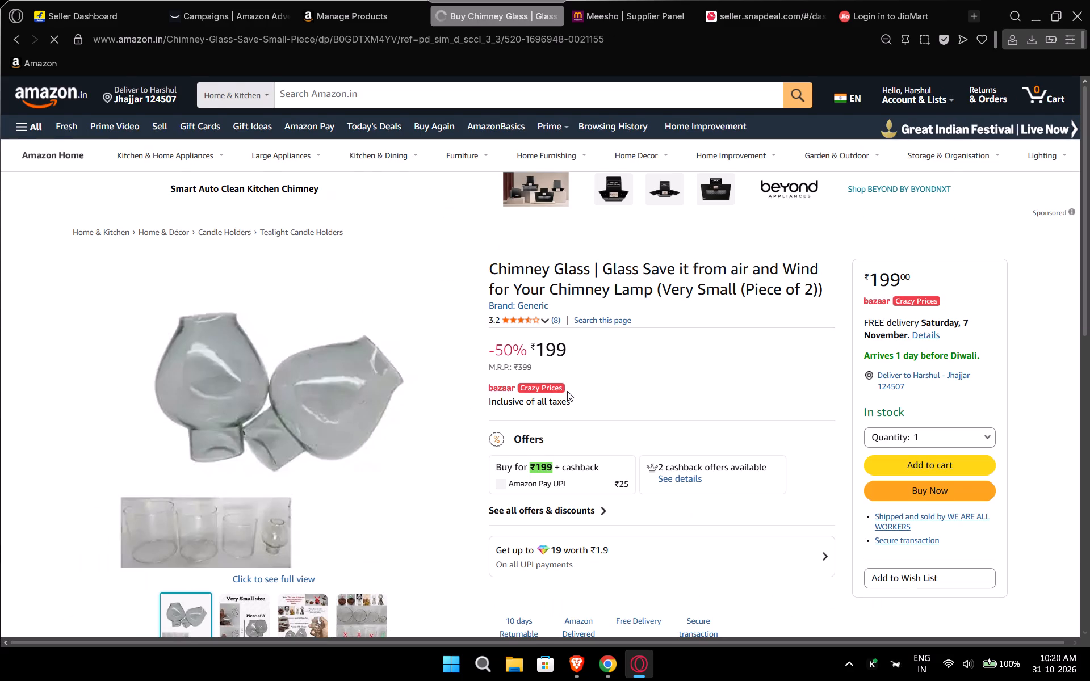
scroll(567, 391, "down", 1)
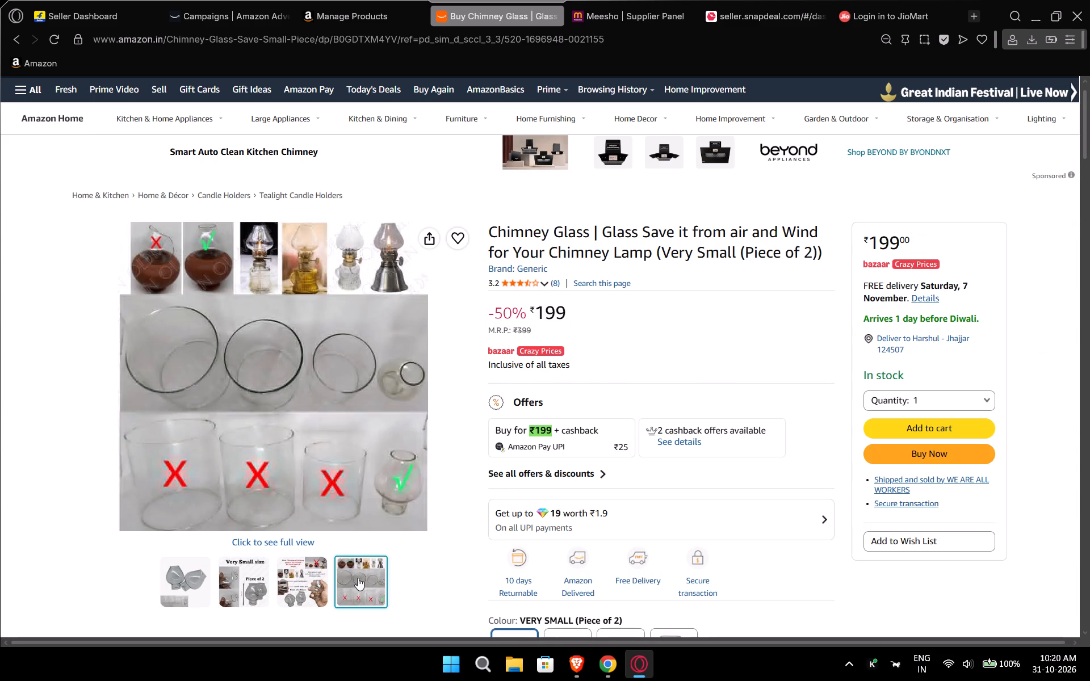
scroll(598, 351, "up", 8)
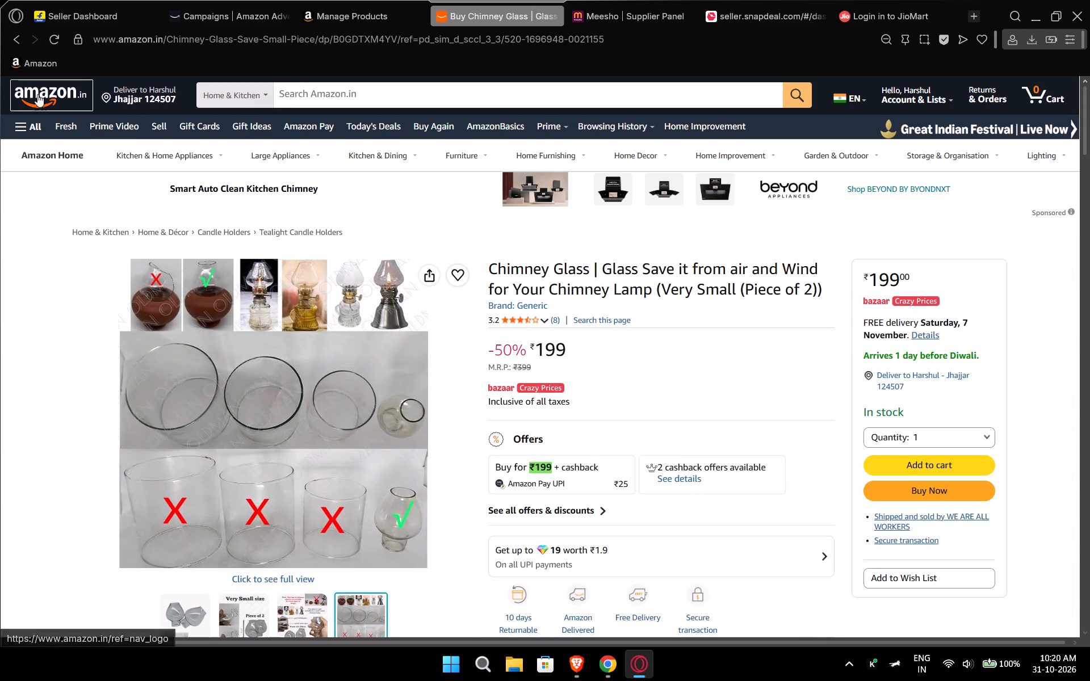
Leave the chimney glass listing for the Amazon shopping home page and close that page.
left_click(35, 90)
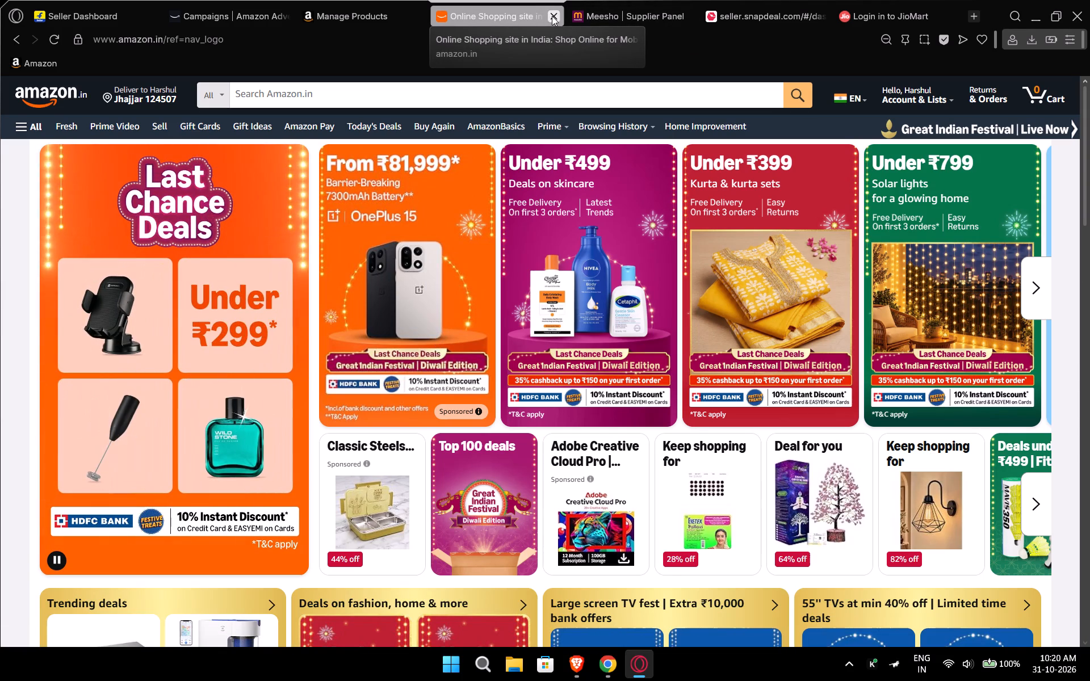
left_click(552, 16)
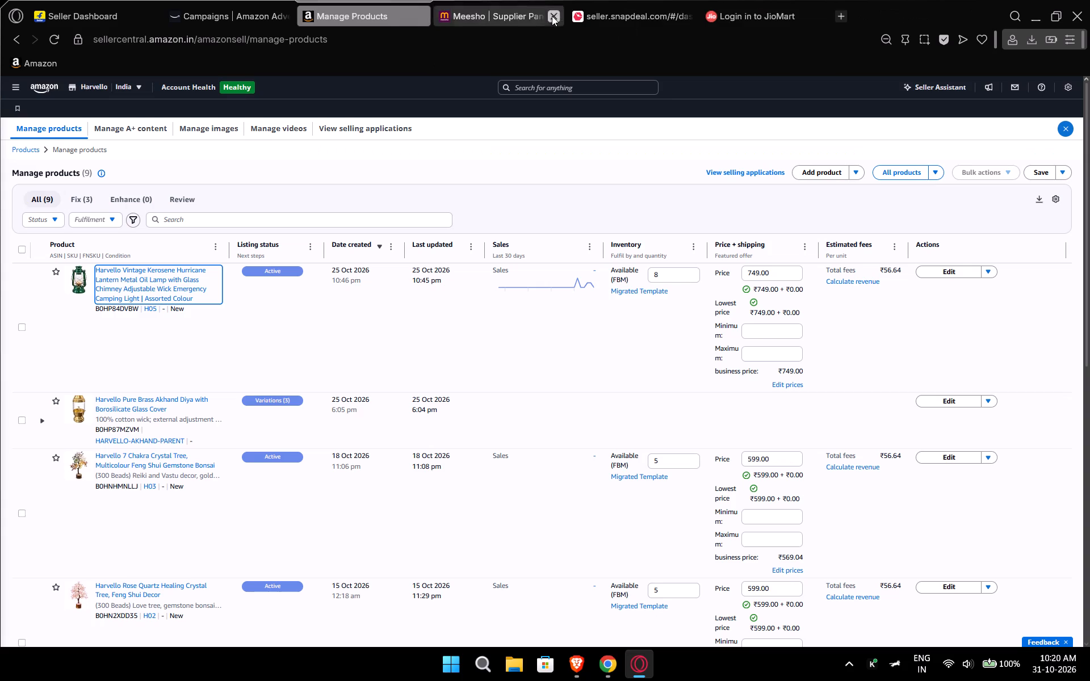
Check the Snapdeal and Meesho seller dashboards, the Amazon Manage Products list and the Amazon Ads campaign figures.
left_click(632, 0)
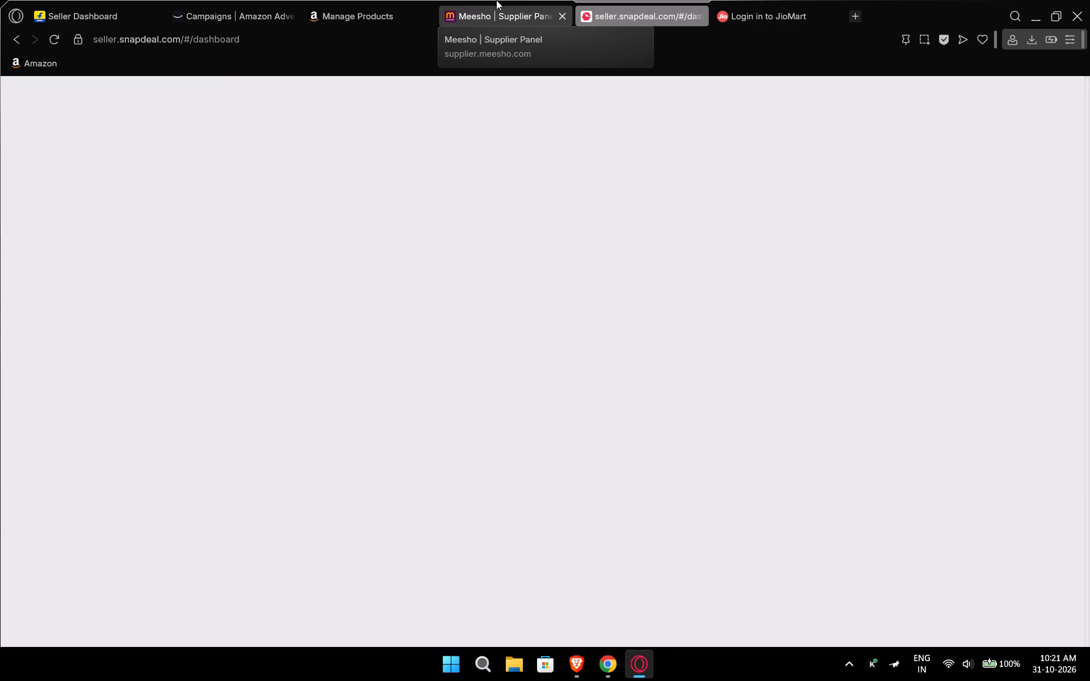
left_click(516, 0)
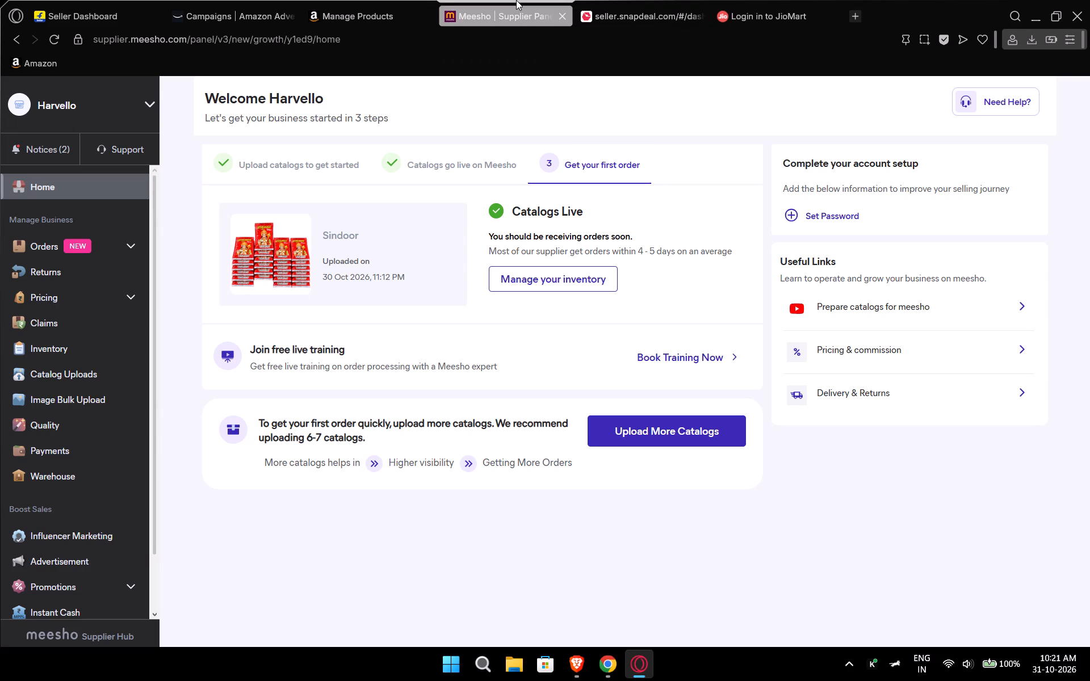
left_click(355, 0)
left_click(346, 317)
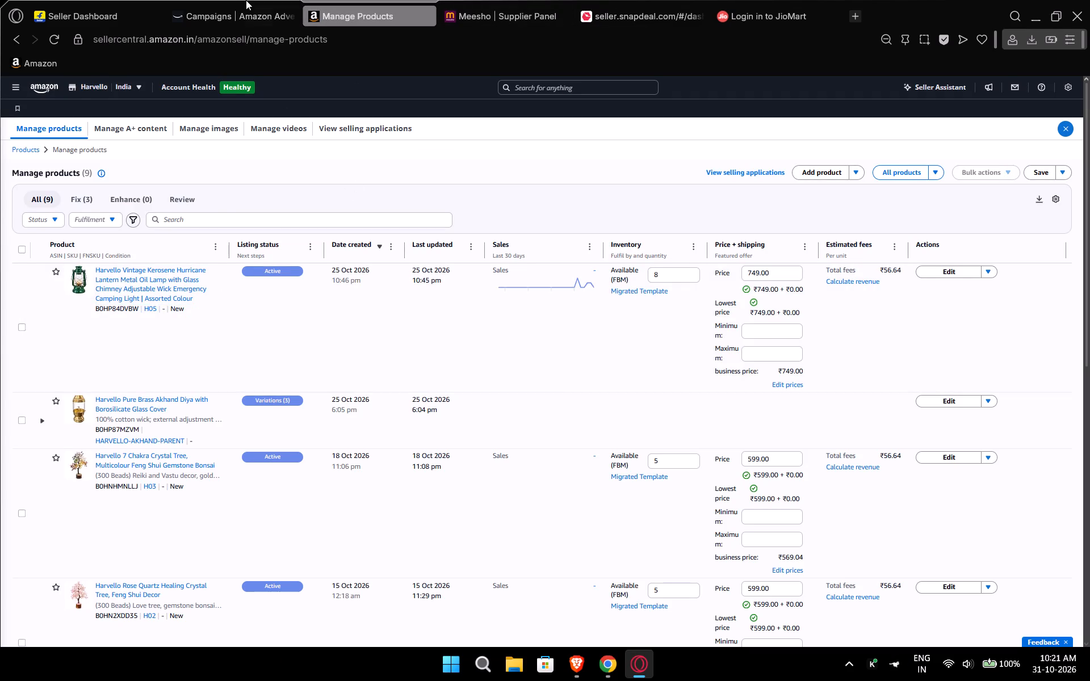
left_click(233, 0)
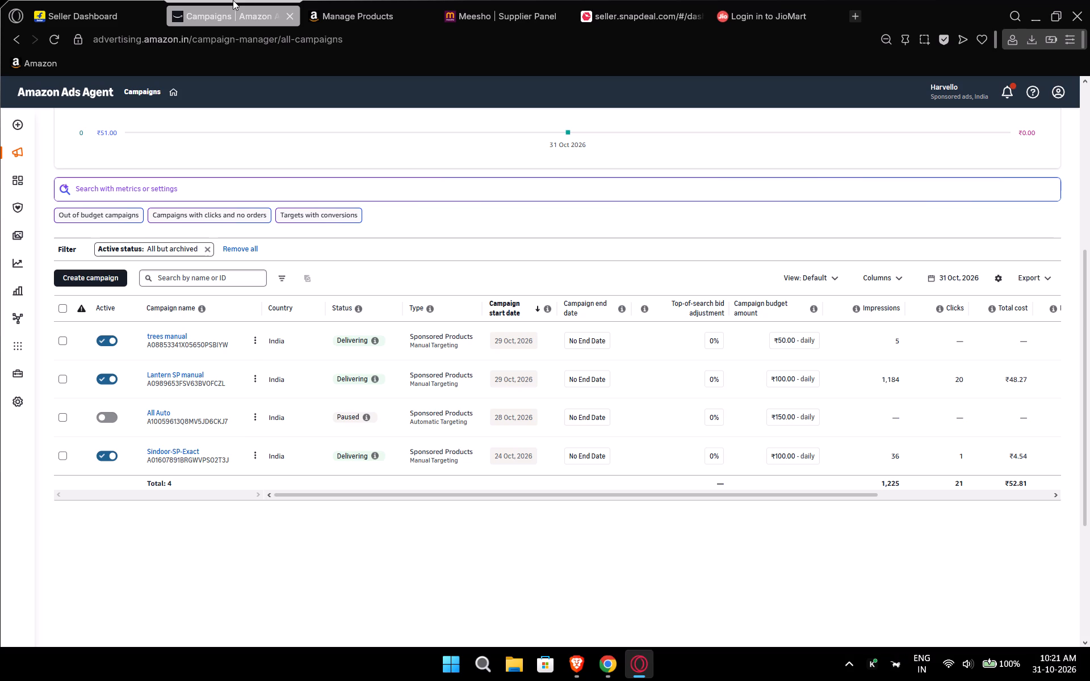
left_click(344, 0)
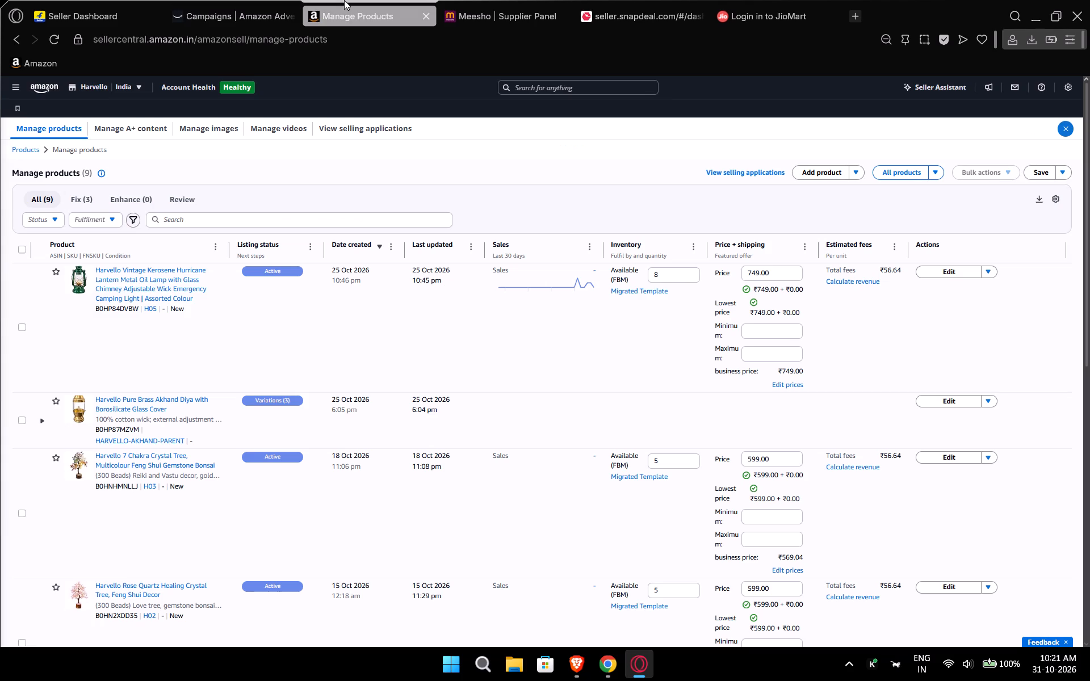
In Flipkart Seller Hub's growth insights, review today's sales, Business Health, the Traffic Report and Earn More.
left_click(99, 0)
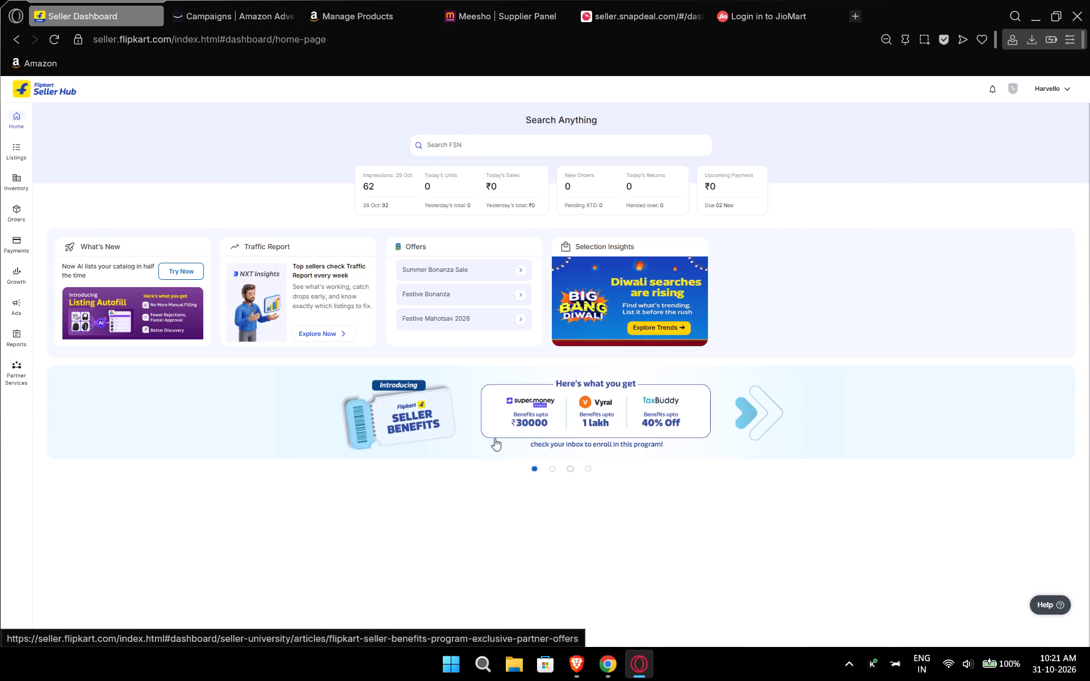
left_click(9, 266)
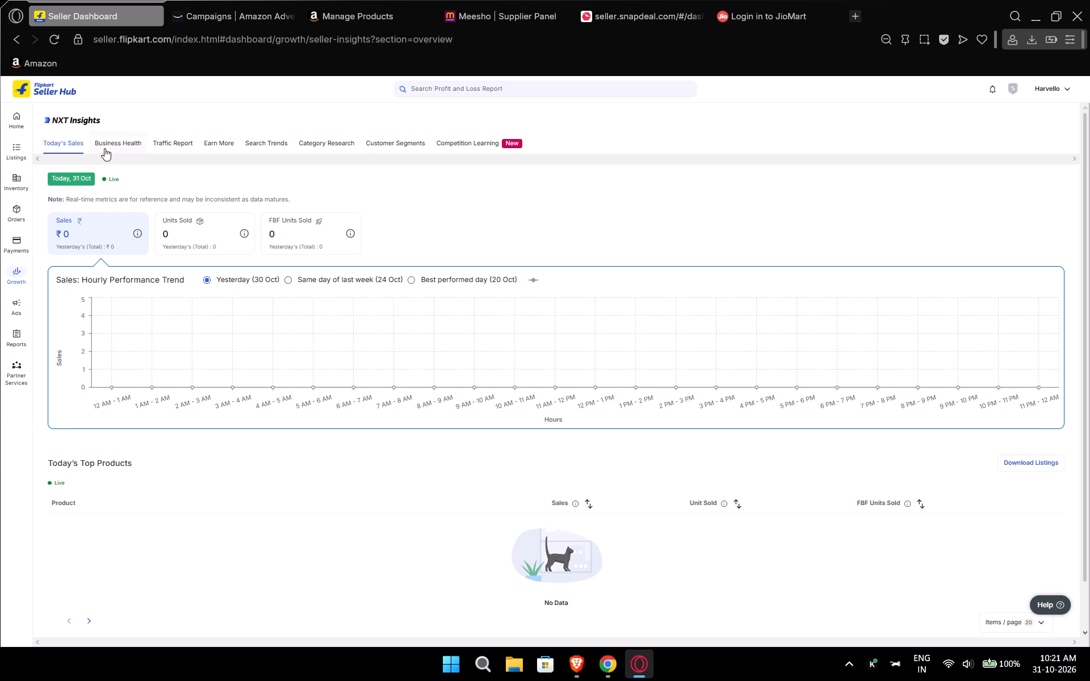
left_click(114, 136)
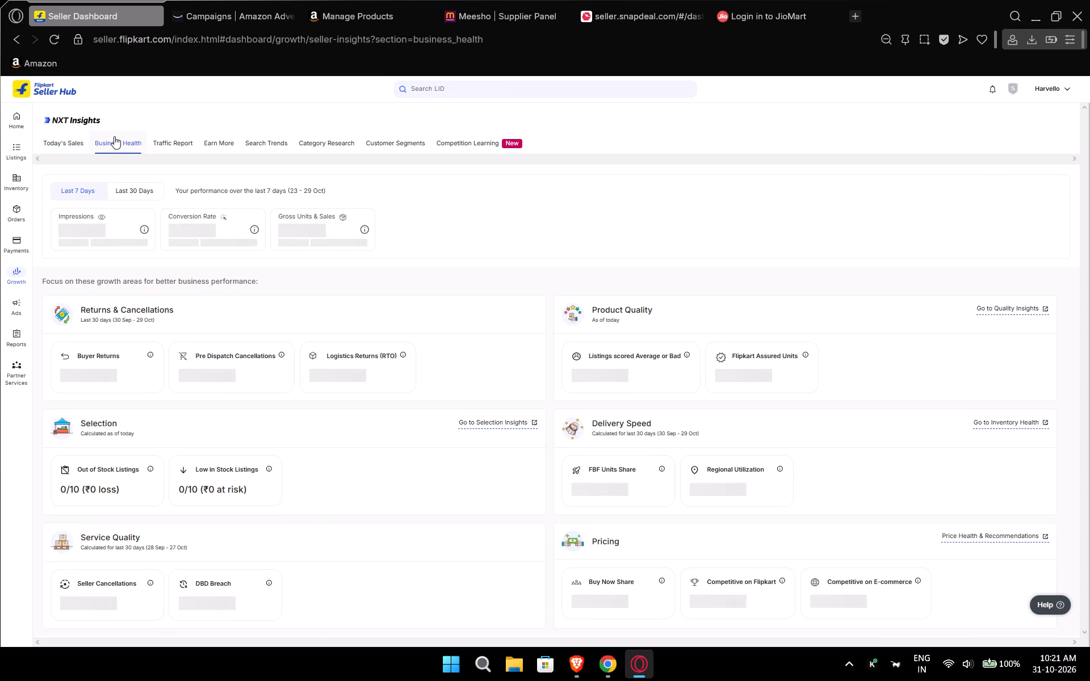
left_click(165, 141)
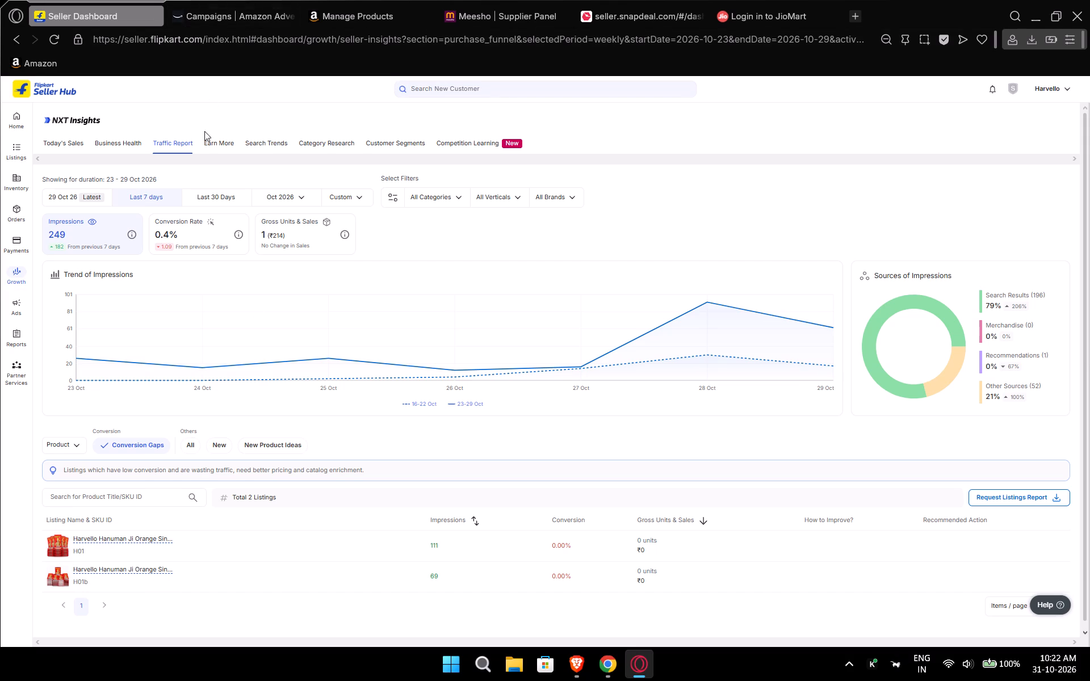
left_click(214, 145)
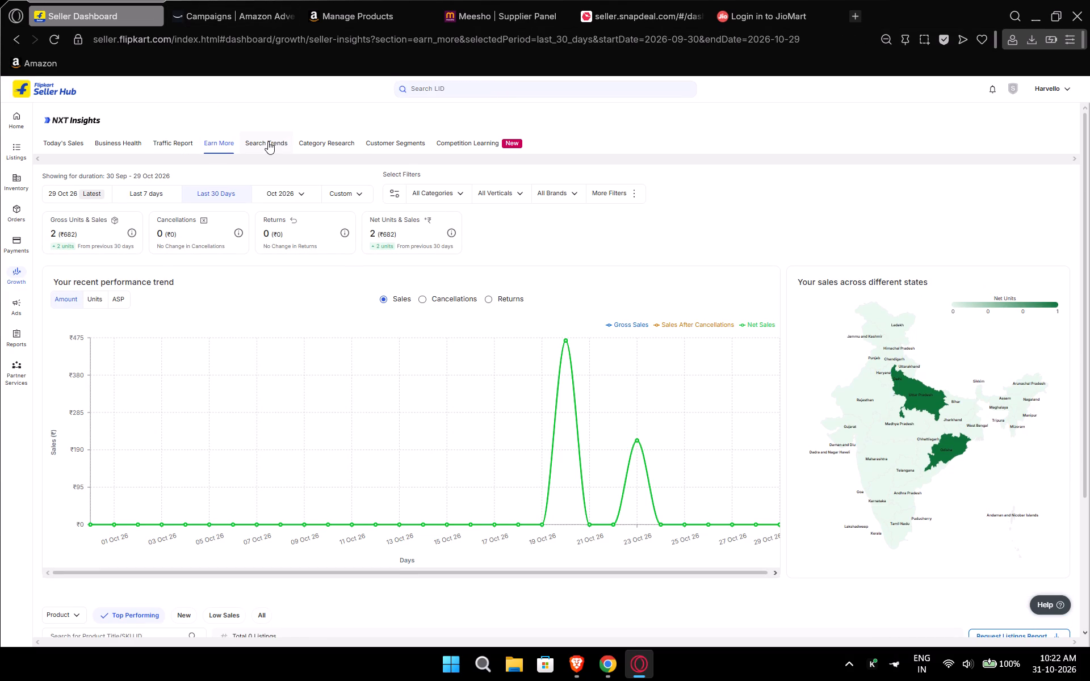
Open Flipkart's Search Trends and read through the top searched terms for the Sindoor vertical.
left_click(268, 141)
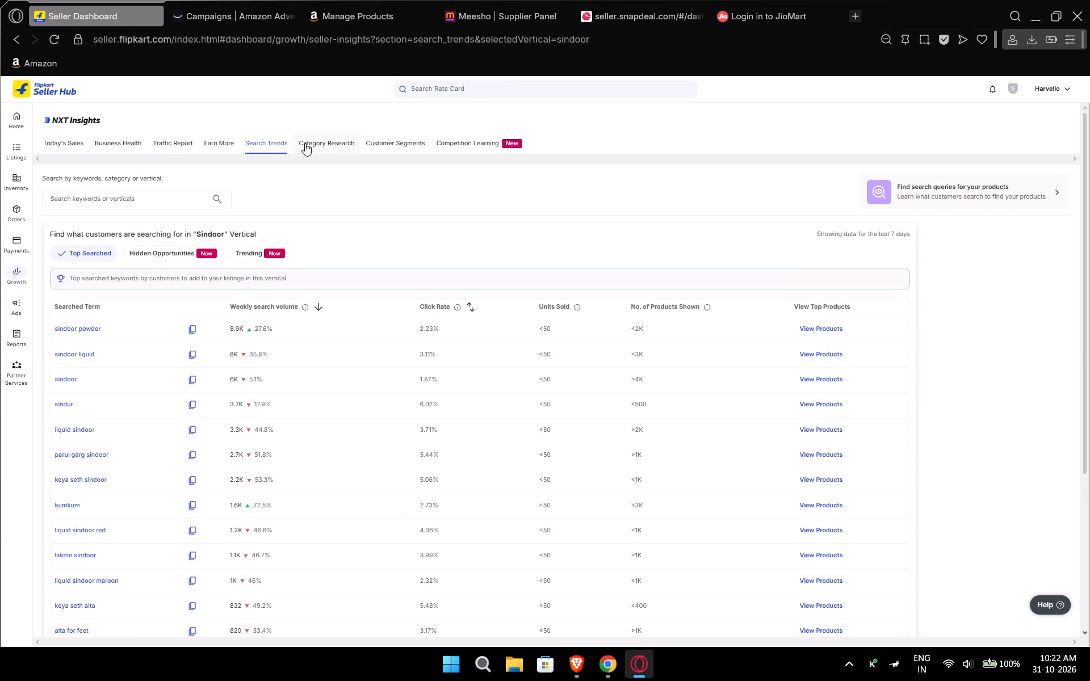
scroll(409, 264, "down", 1)
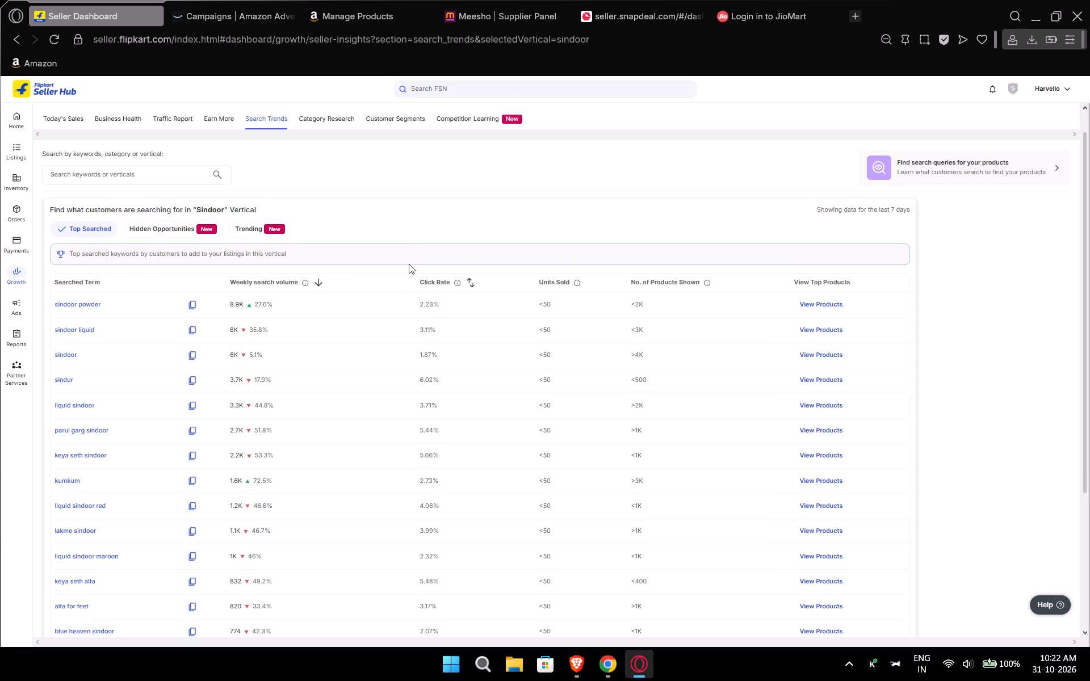
scroll(409, 264, "down", 1)
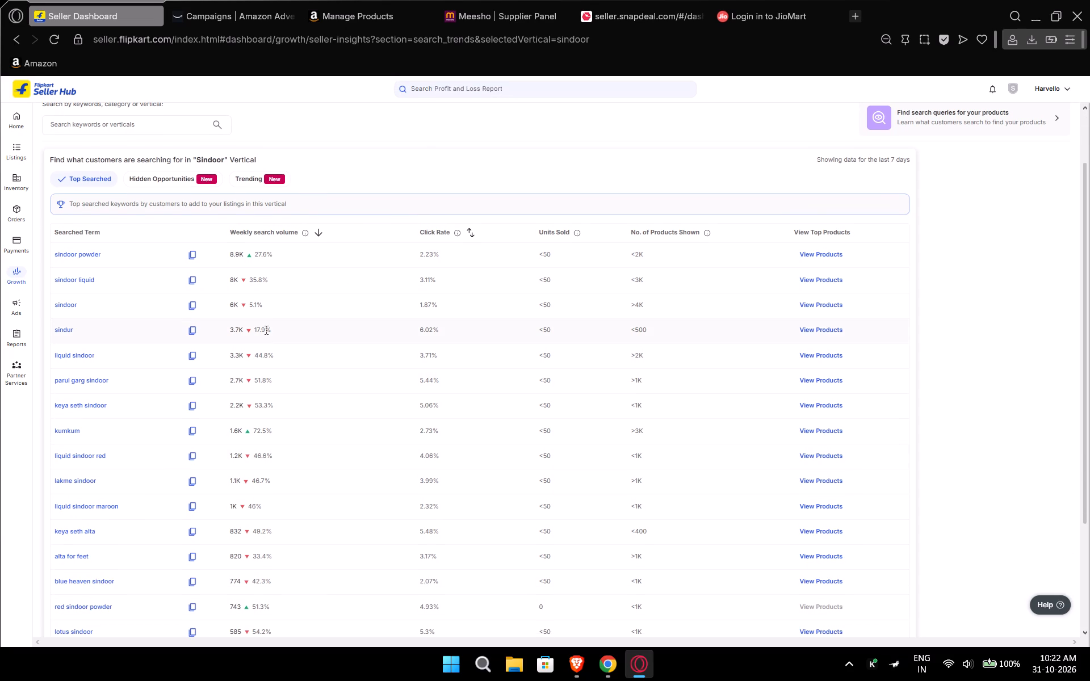
scroll(265, 330, "down", 2)
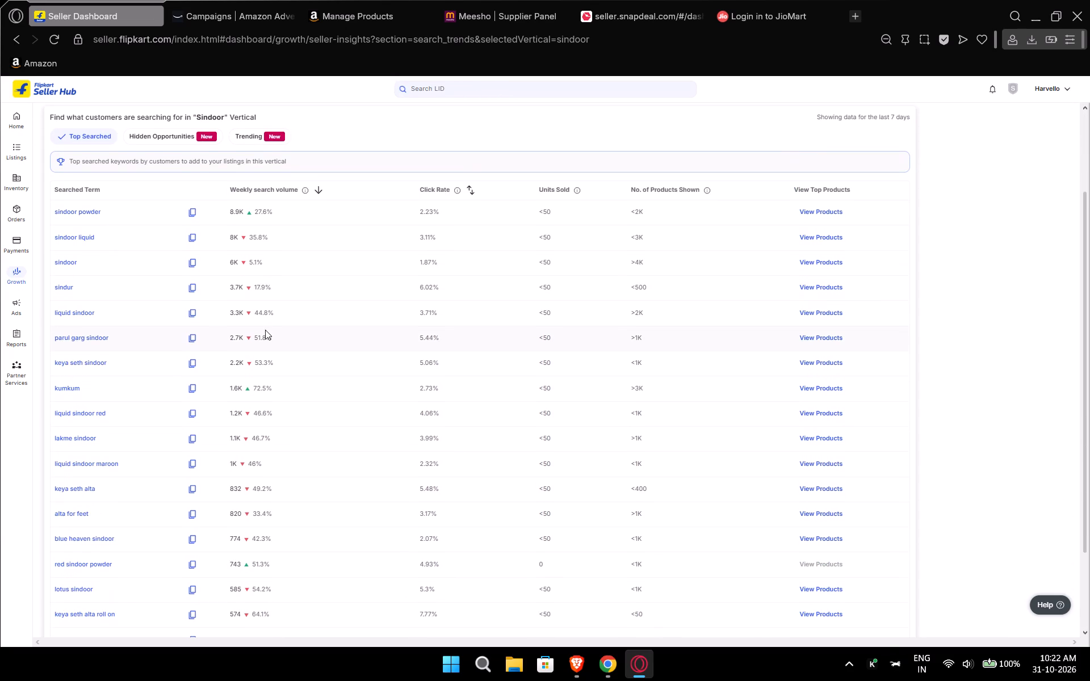
scroll(265, 330, "down", 1)
scroll(265, 330, "up", 2)
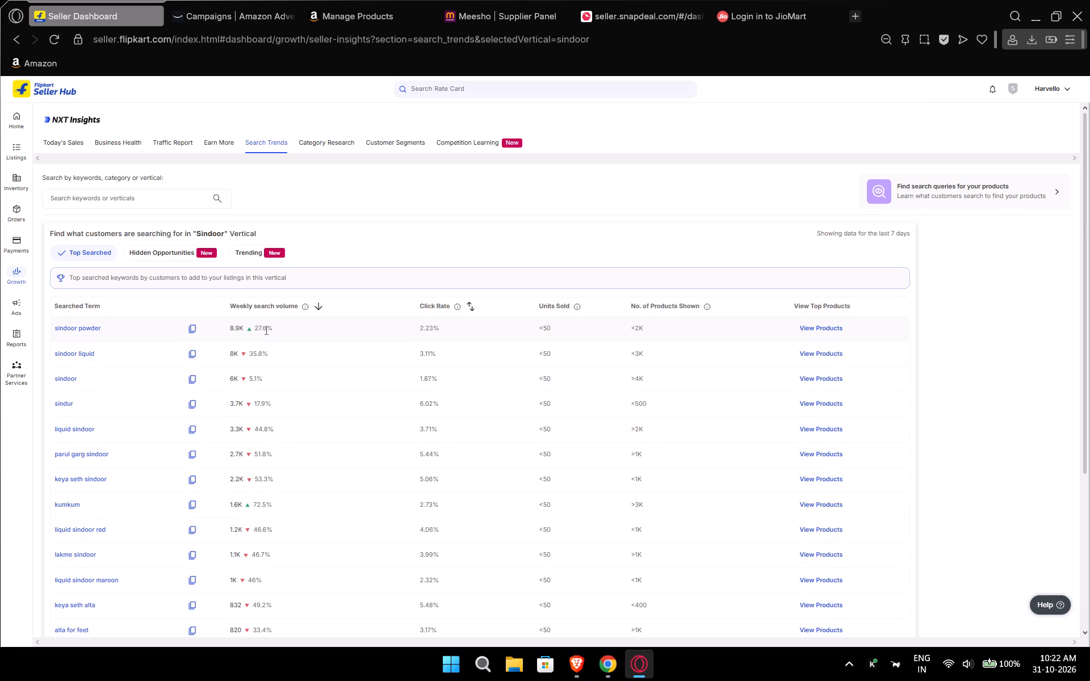
Examine the Trending and Hidden Opportunities search terms for the Sindoor vertical.
left_click(169, 260)
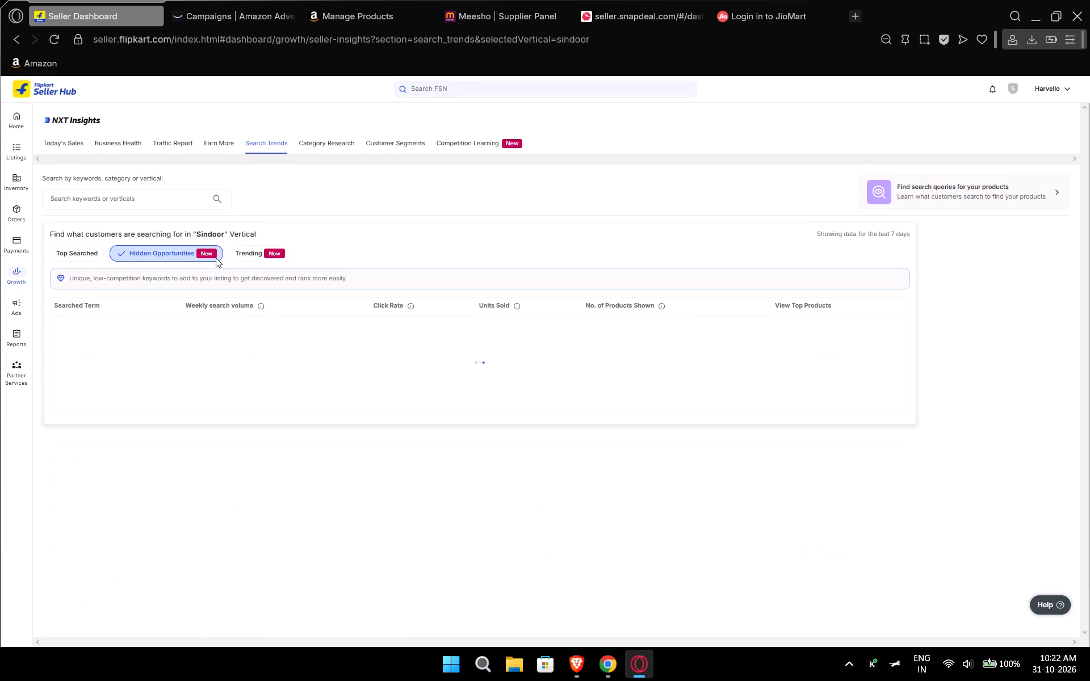
left_click(259, 251)
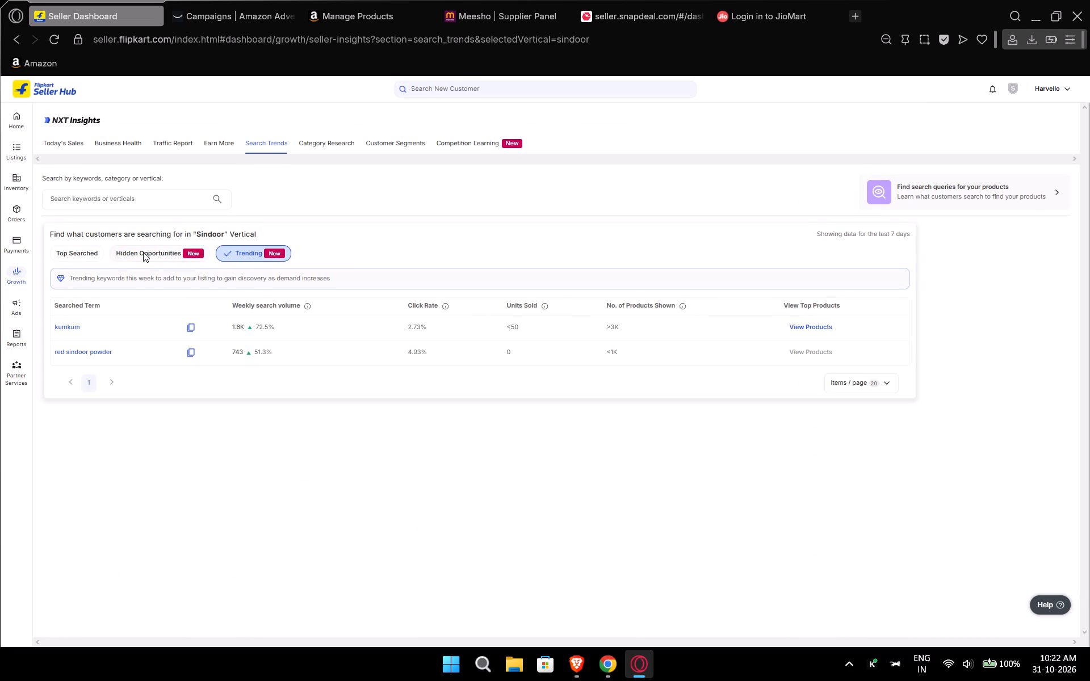
left_click(177, 254)
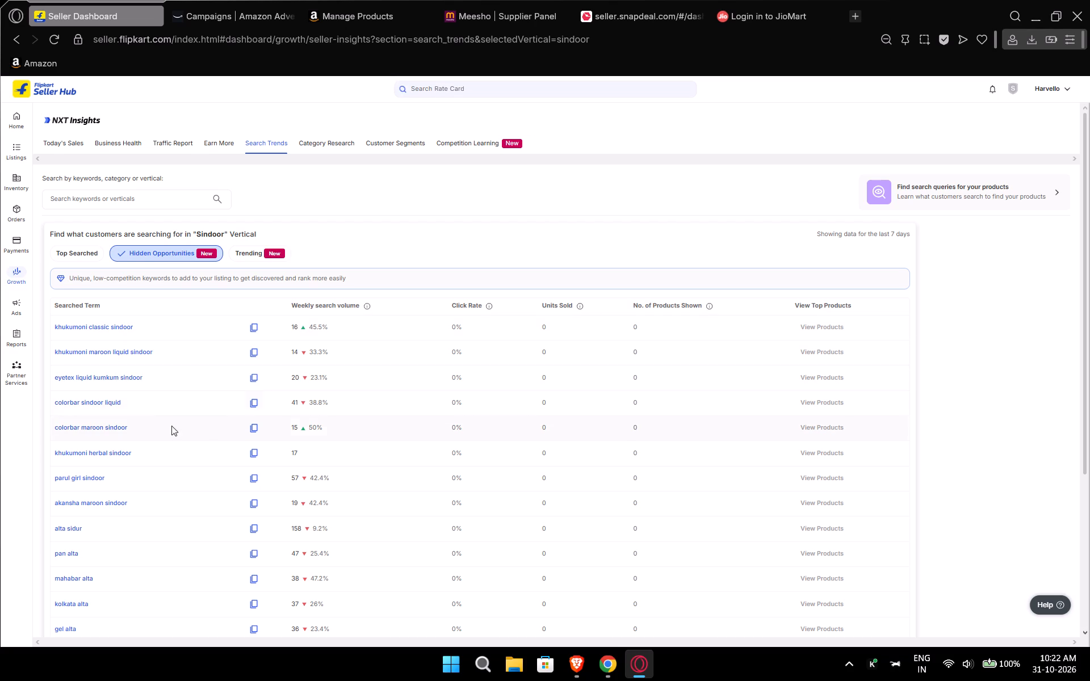
scroll(176, 484, "down", 3)
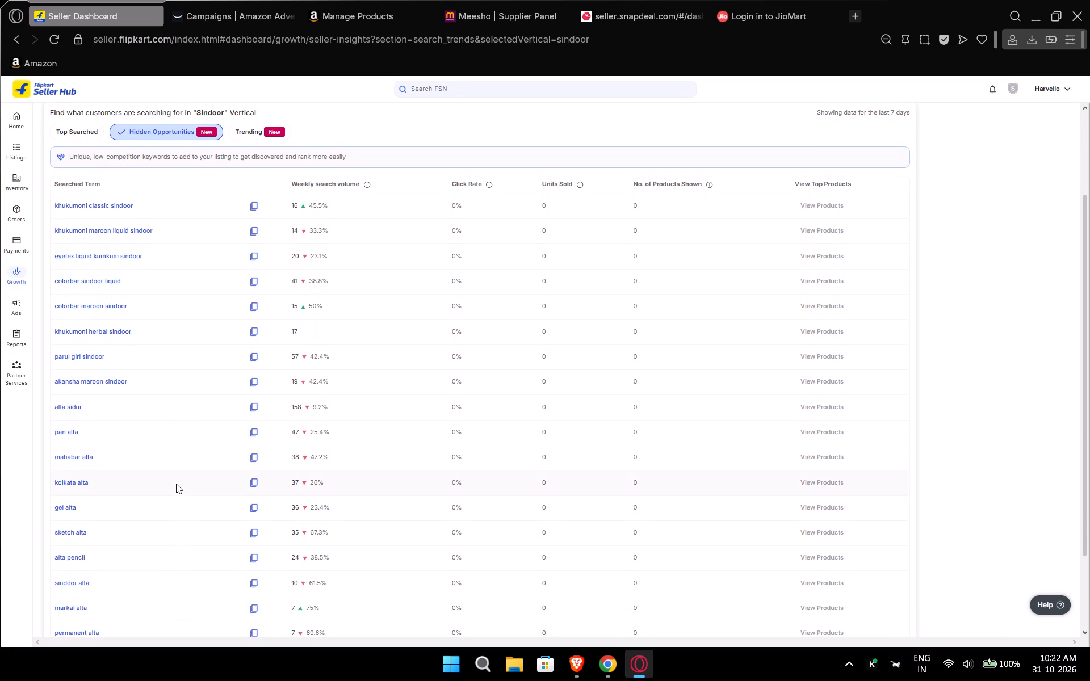
scroll(176, 484, "down", 4)
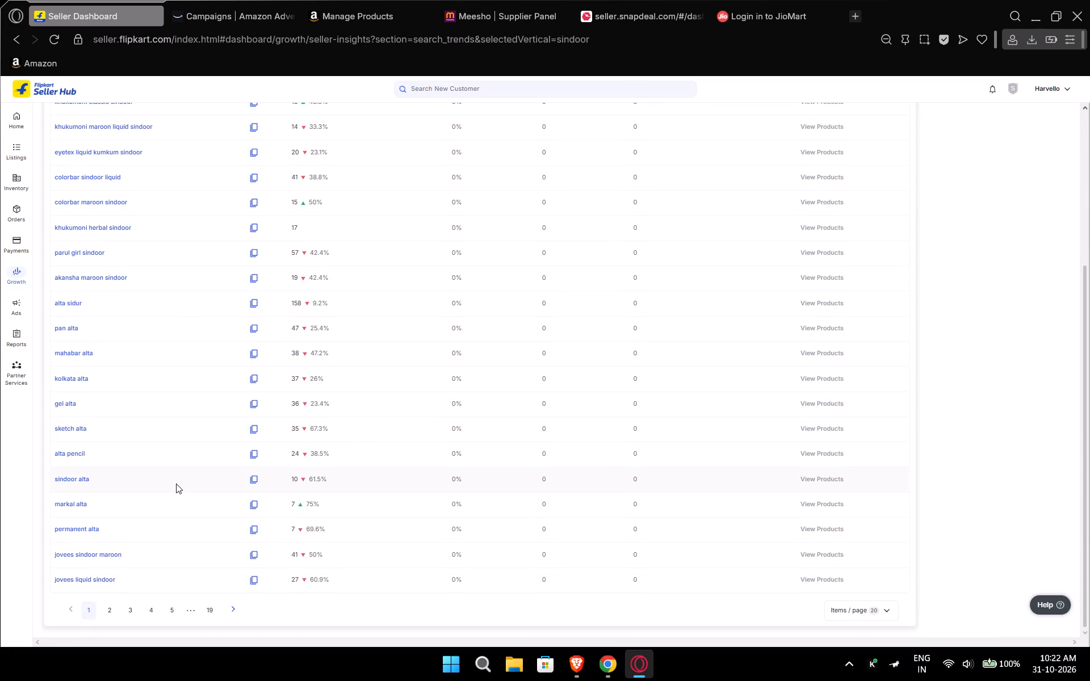
scroll(176, 484, "down", 1)
scroll(176, 484, "up", 4)
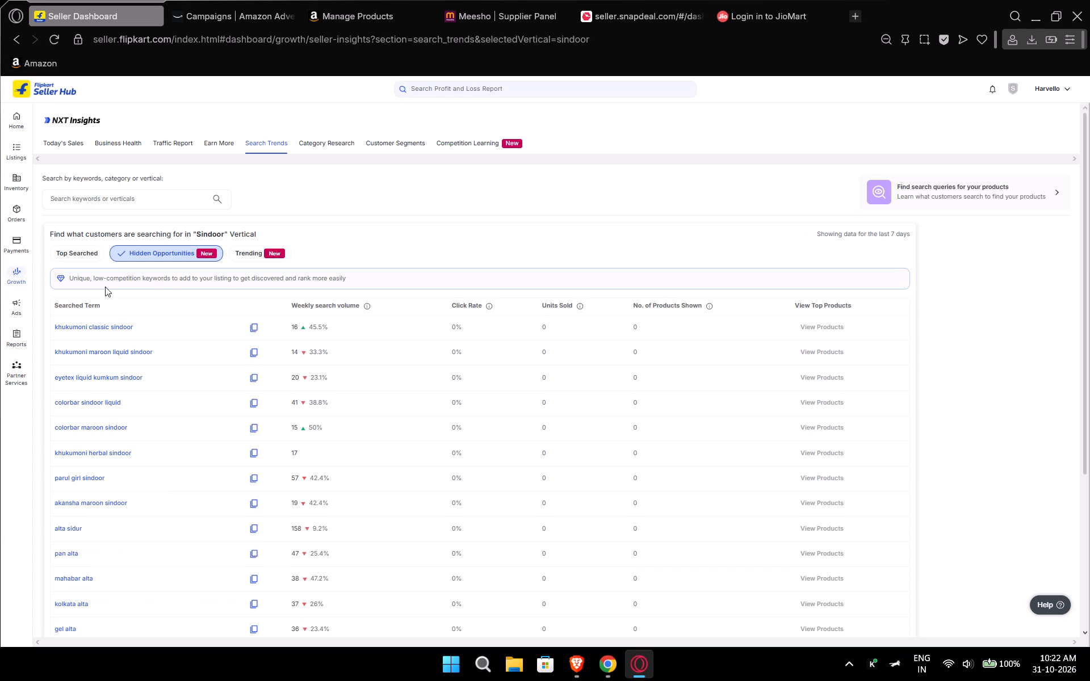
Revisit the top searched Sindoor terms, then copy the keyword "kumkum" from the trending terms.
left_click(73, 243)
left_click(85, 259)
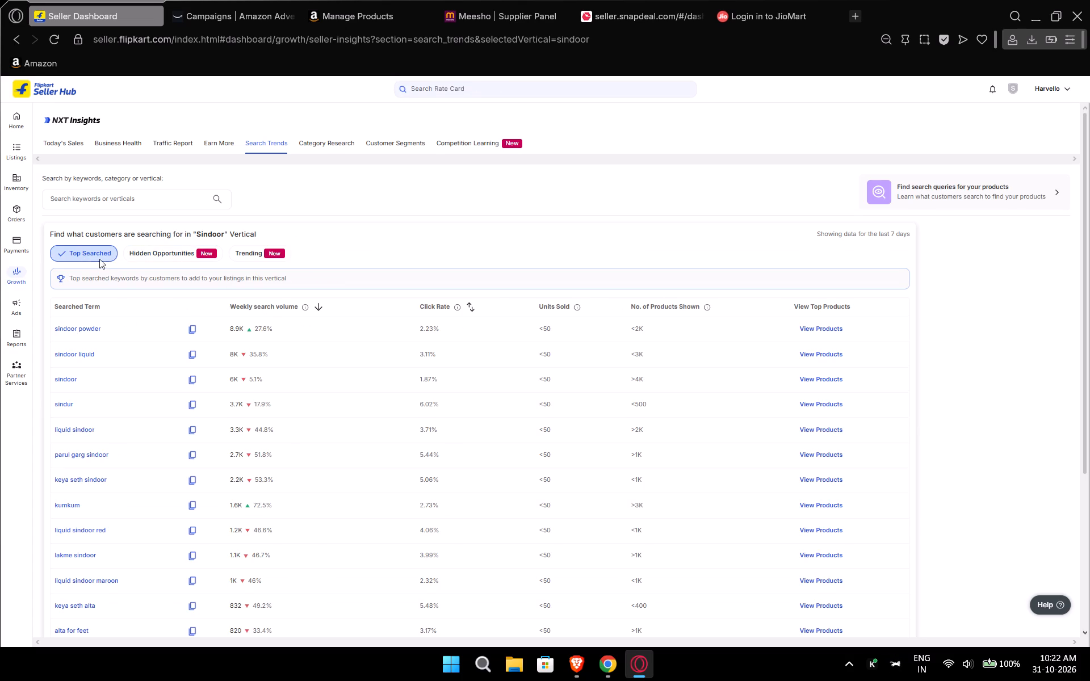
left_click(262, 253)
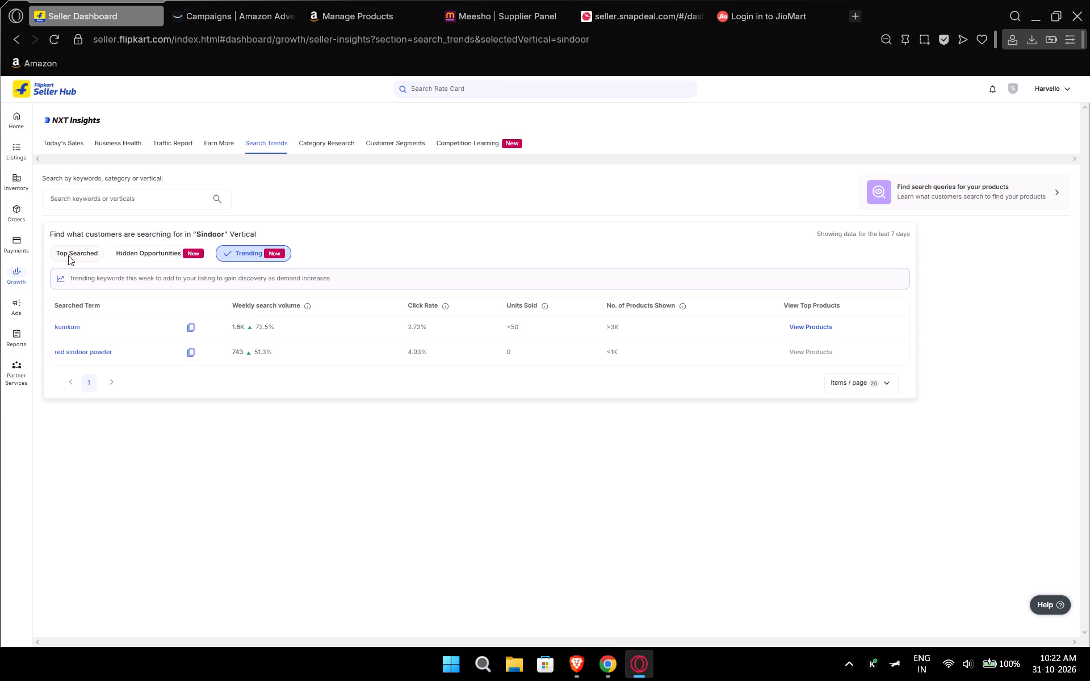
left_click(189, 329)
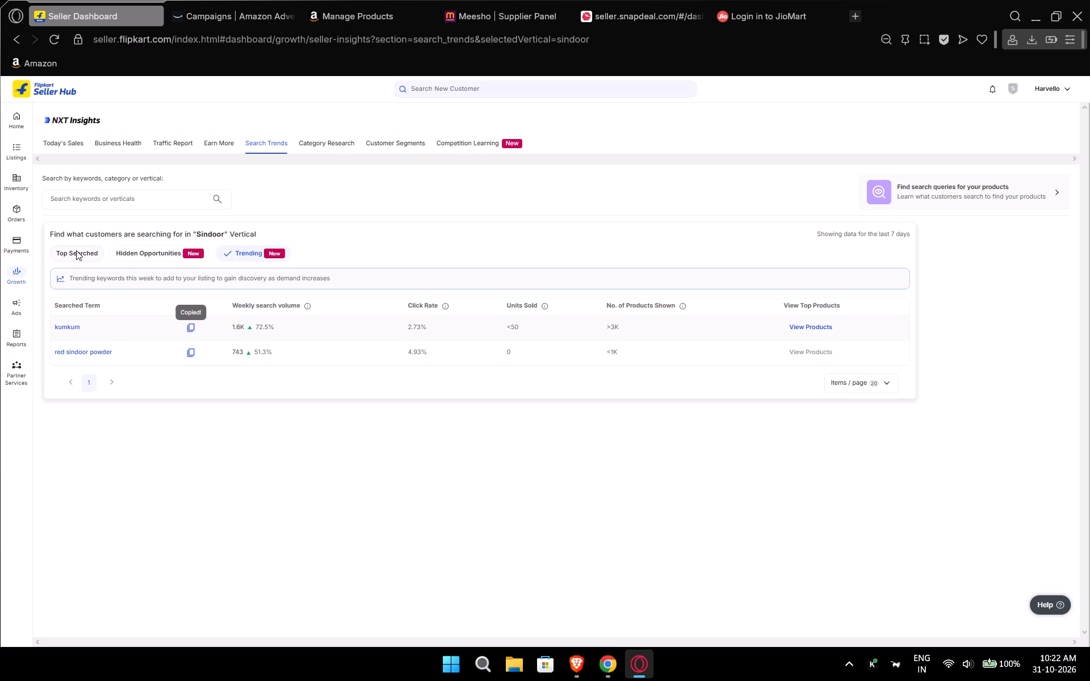
From the top searched terms, view the overall top sold products for "sindoor powder" and close the details.
left_click(76, 250)
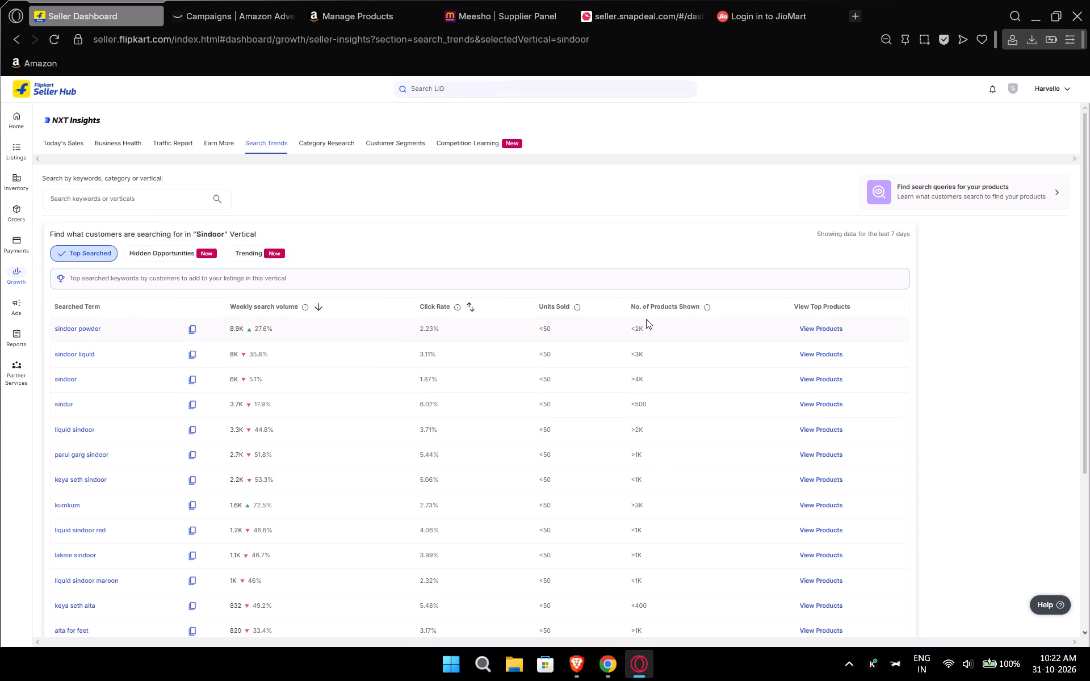
left_click(817, 330)
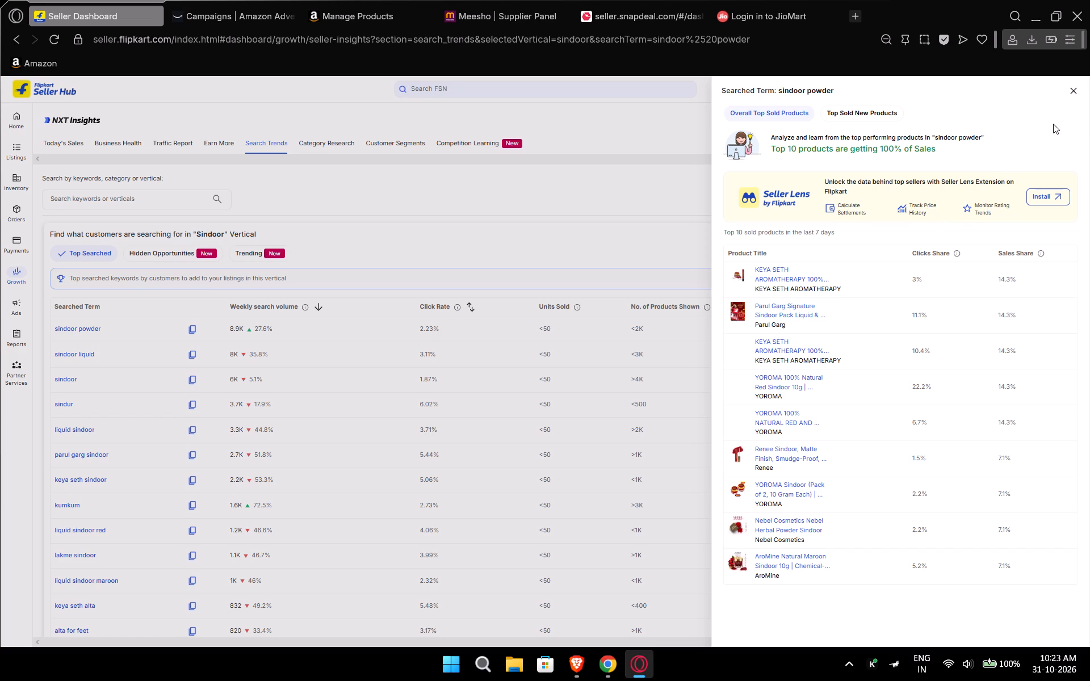
left_click(1076, 90)
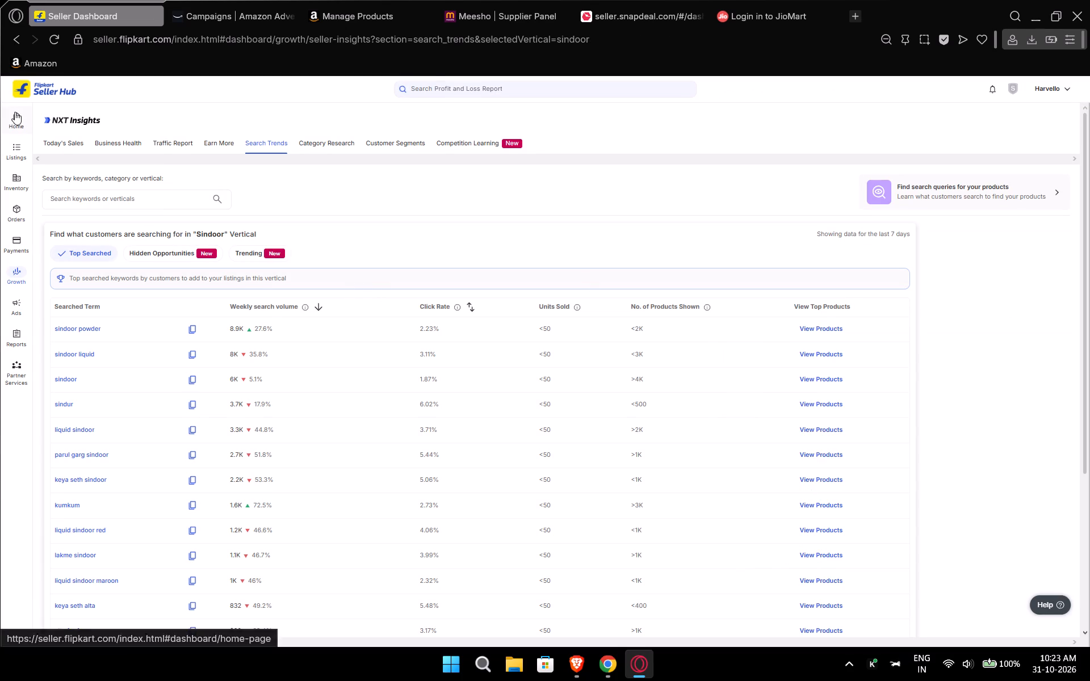
Copy the keyword "kumkum" from the trending terms in the Sindoor vertical.
left_click(259, 246)
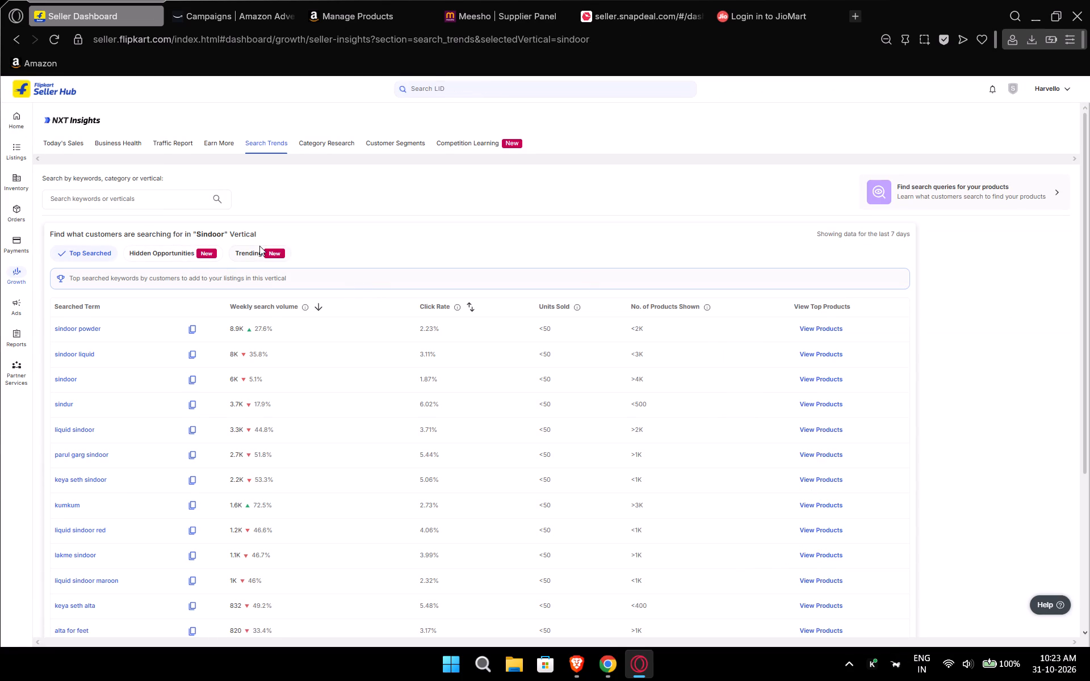
left_click(191, 328)
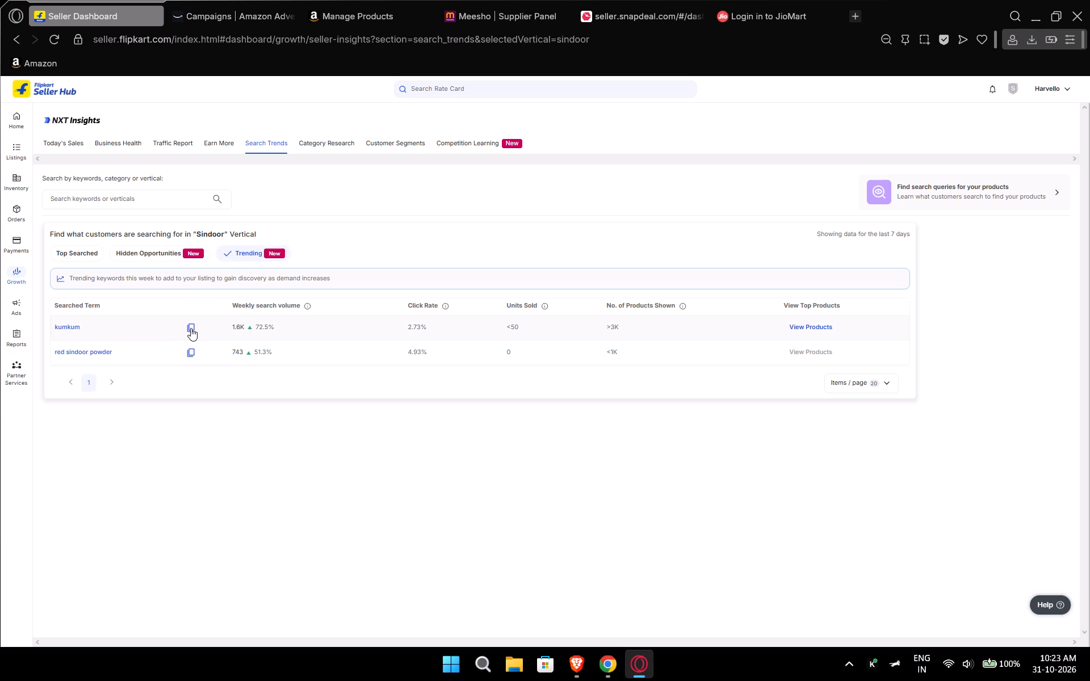
Open the catalog of the H01b Shopsy sindoor listing and add the copied "kumkum" to its search keywords.
left_click(12, 150)
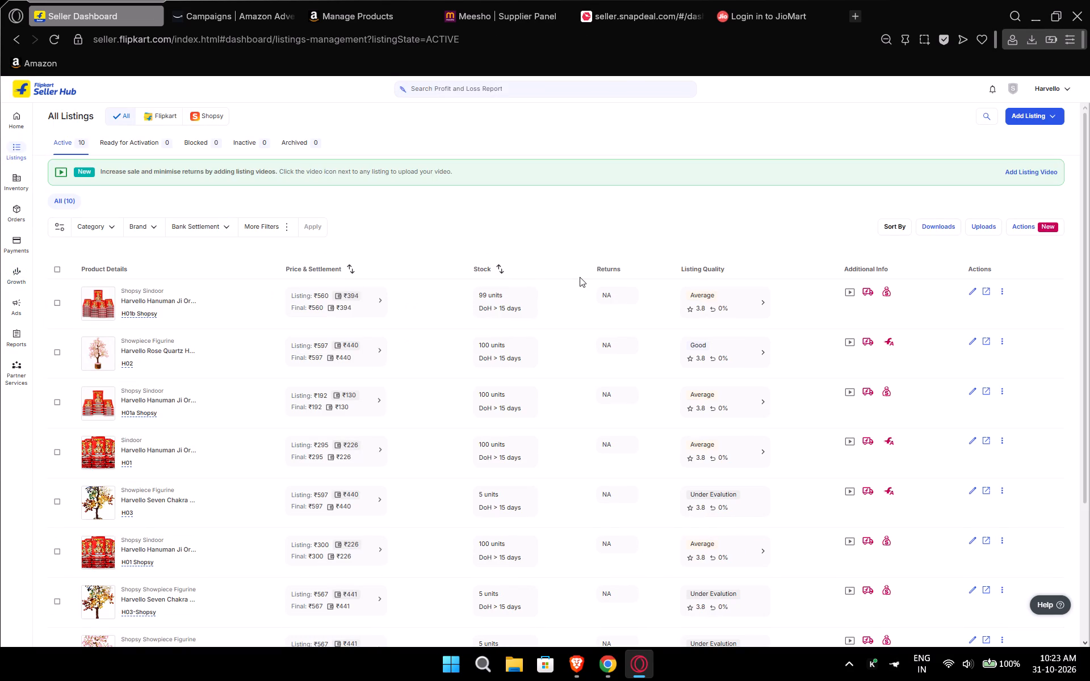
left_click(1003, 291)
left_click(982, 312)
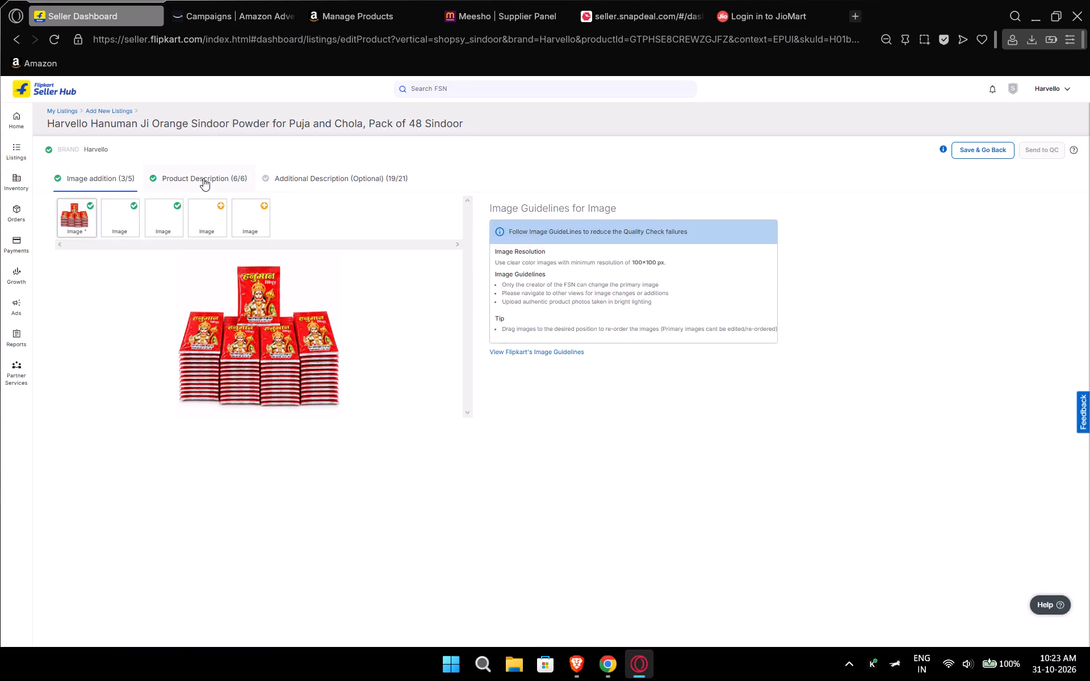
left_click(203, 178)
scroll(370, 324, "down", 1)
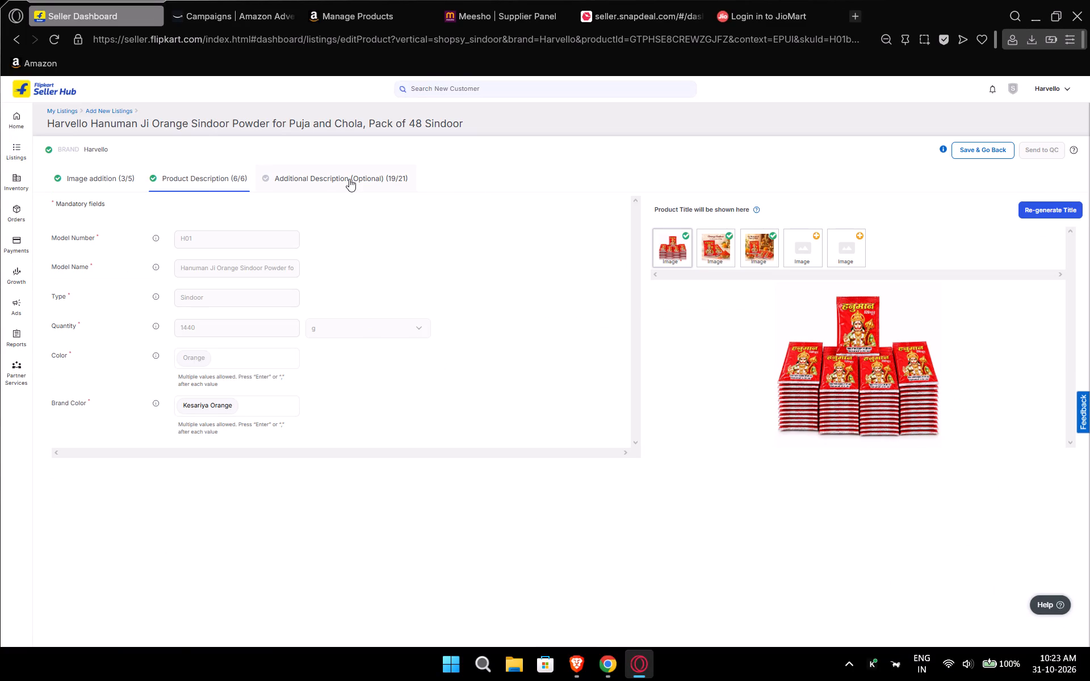
left_click(349, 179)
scroll(324, 319, "down", 2)
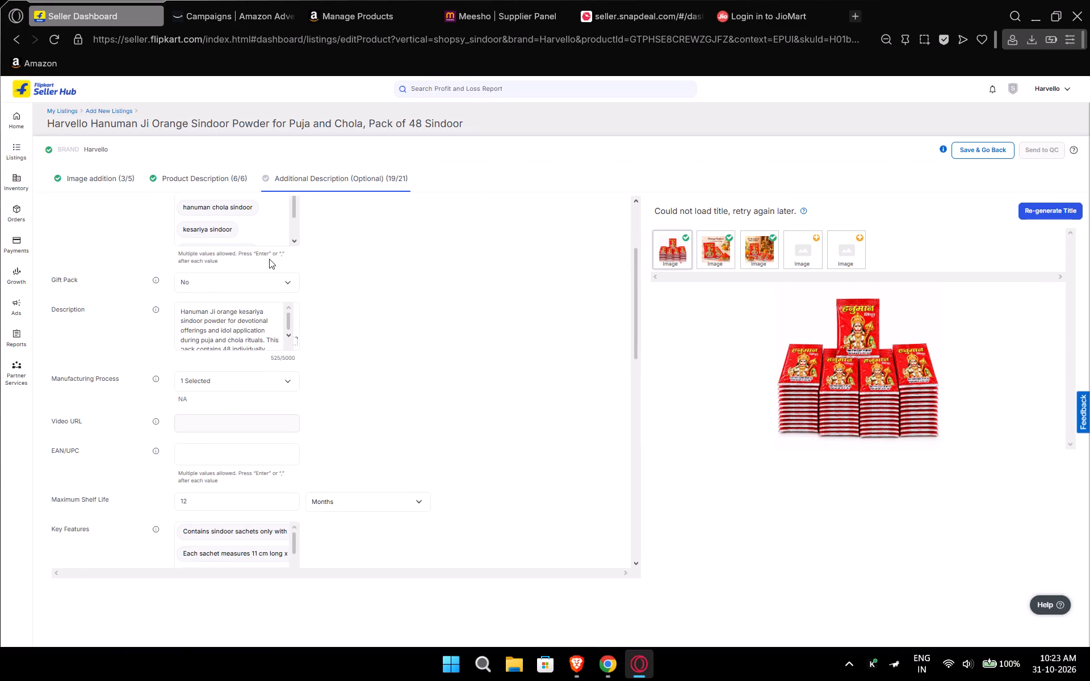
scroll(269, 259, "up", 1)
left_click(269, 296)
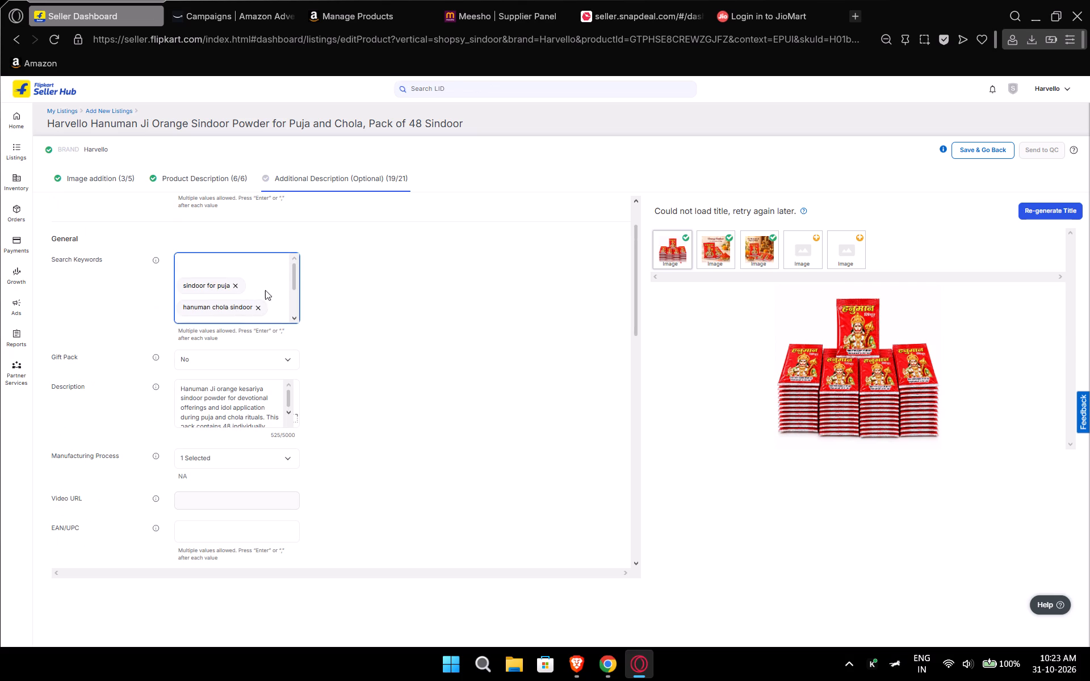
key("ctrl+v")
key("Return")
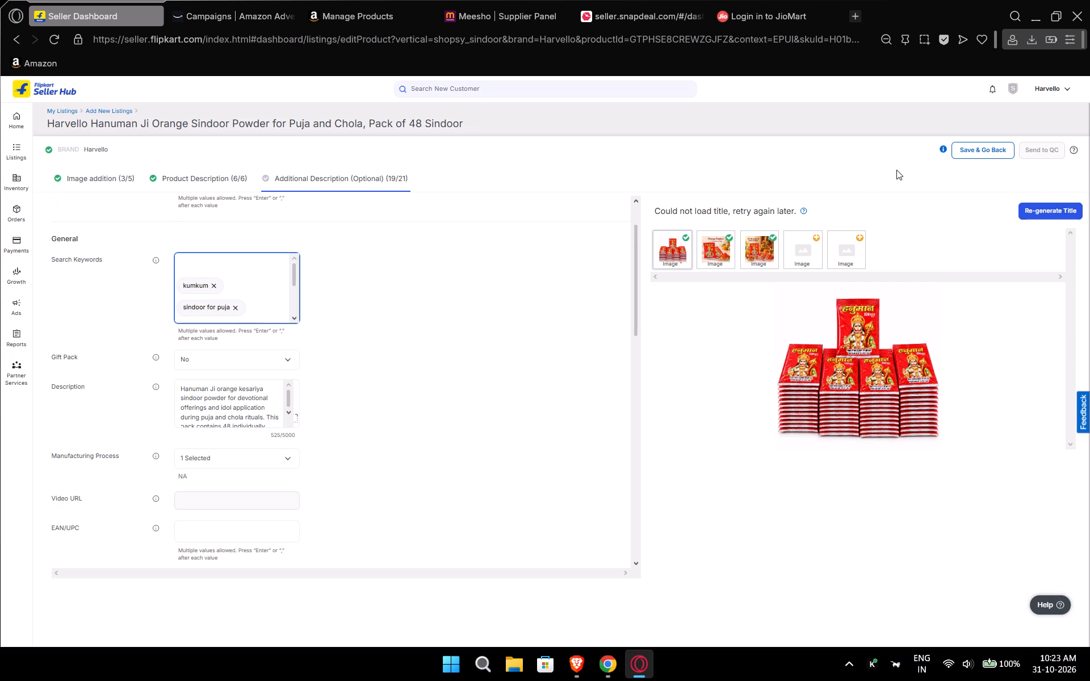
Save the edited Pack of 48 sindoor listing and send it to QC.
left_click(991, 146)
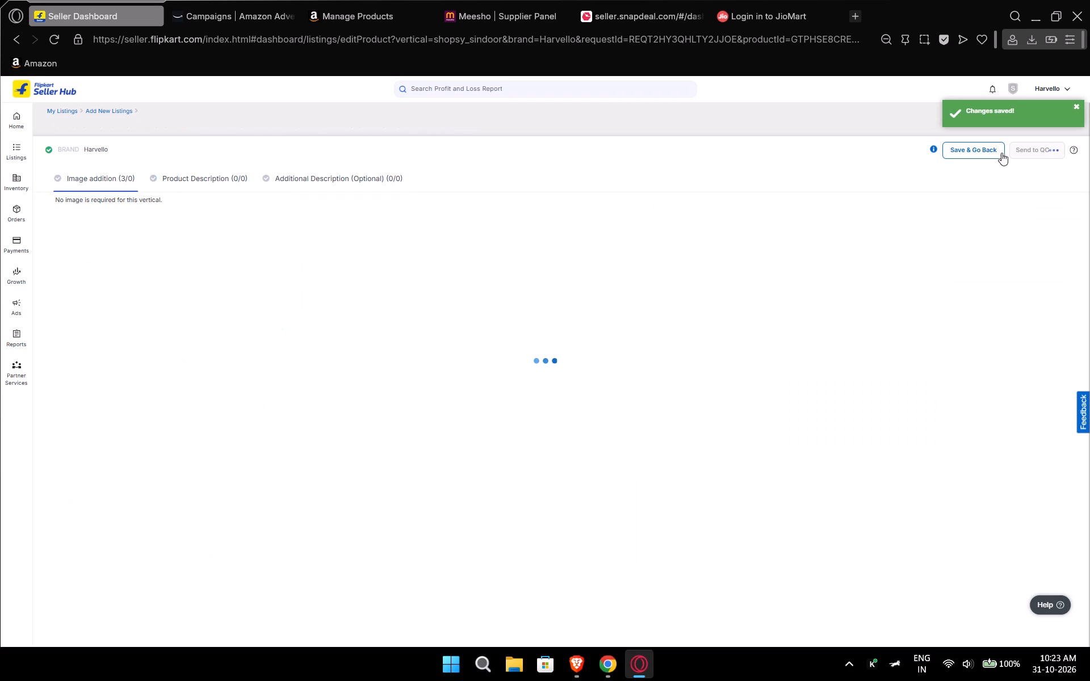
left_click(1041, 148)
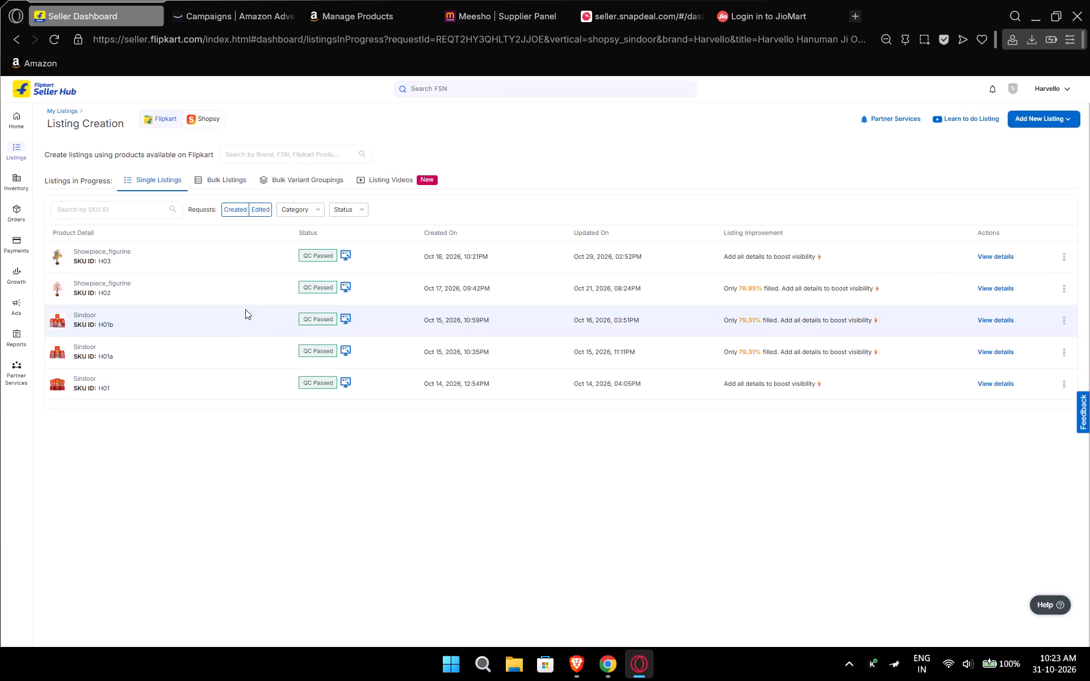
Reopen the catalog of the H01b Shopsy listing to check the saved edit.
left_click(12, 146)
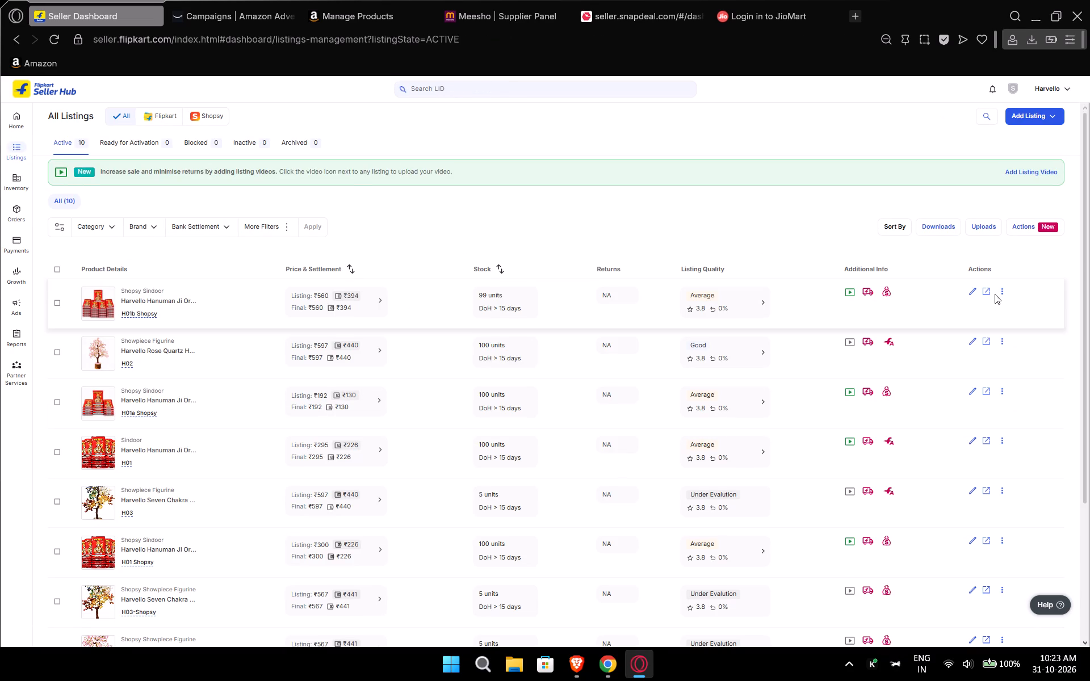
left_click(1002, 289)
left_click(970, 314)
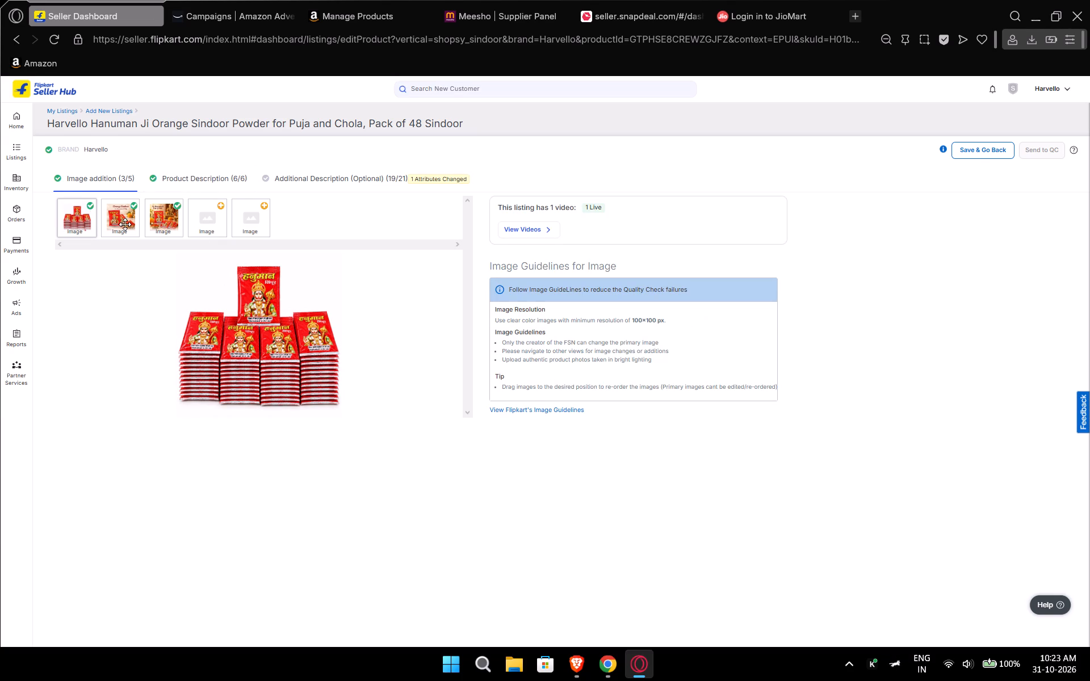
Return to the active listings and open the catalog of the Flipkart Sindoor listing H01 for editing.
left_click(15, 152)
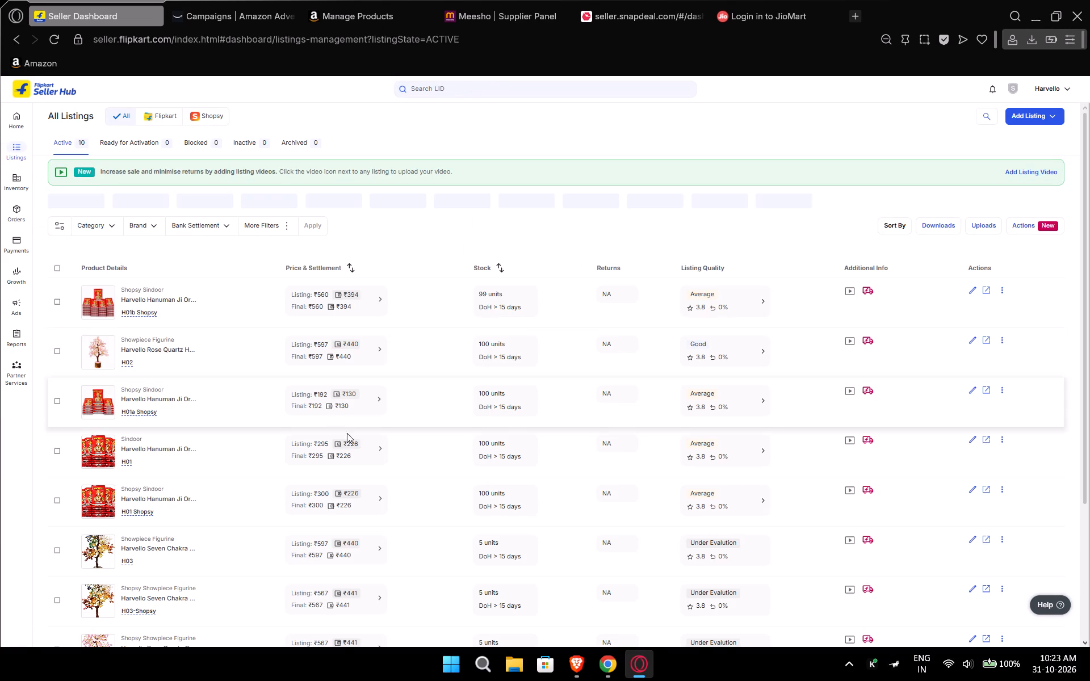
scroll(323, 483, "down", 3)
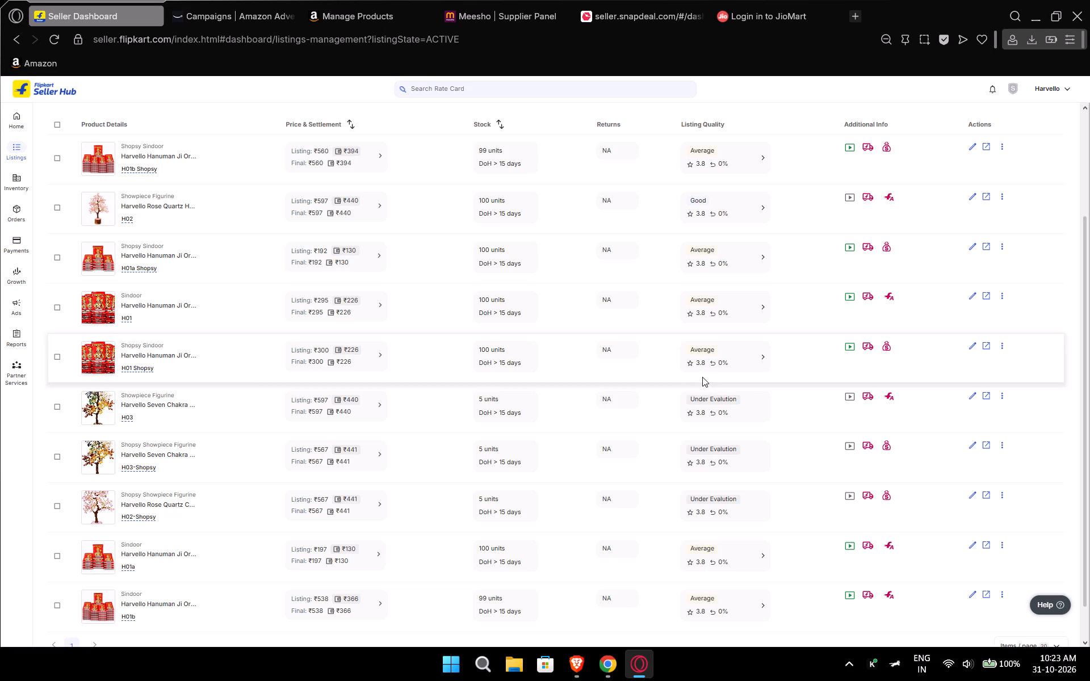
left_click(1000, 294)
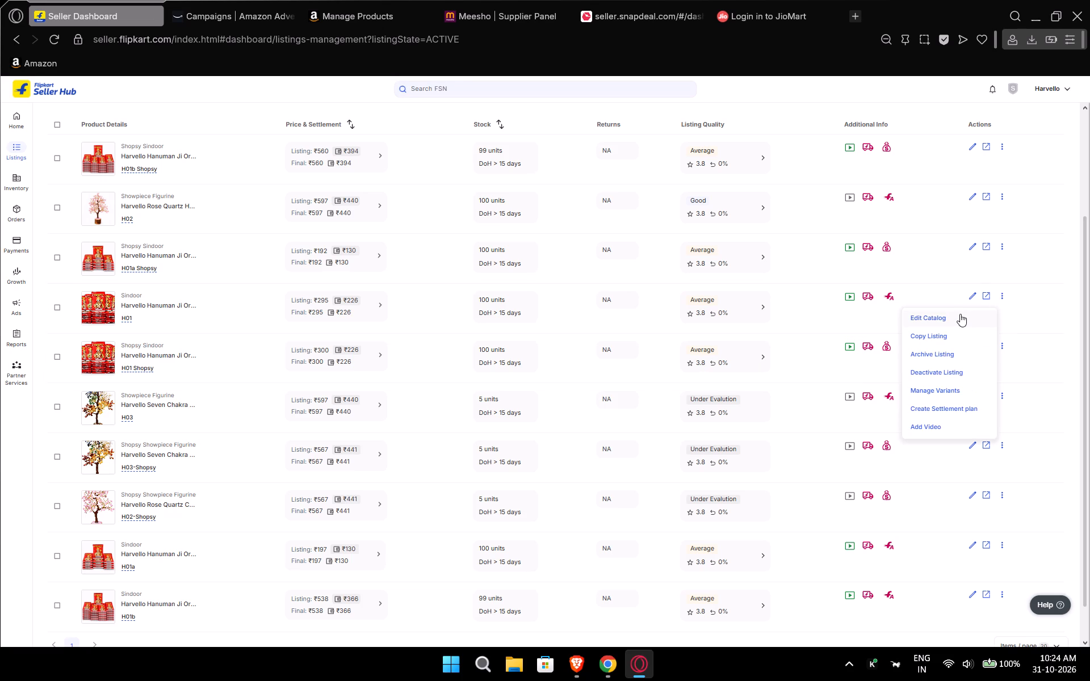
left_click(957, 315)
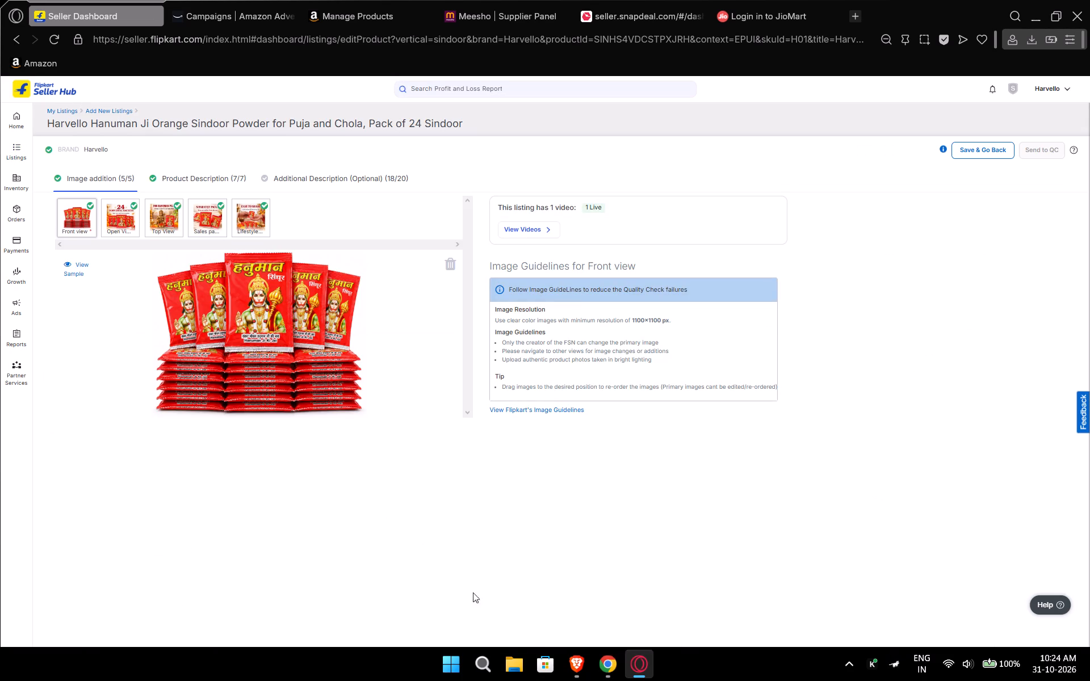
Switch to File Explorer, look through Downloads, the "Pack of 48" folder and its archive for sindoor product images, and close it.
left_click(518, 665)
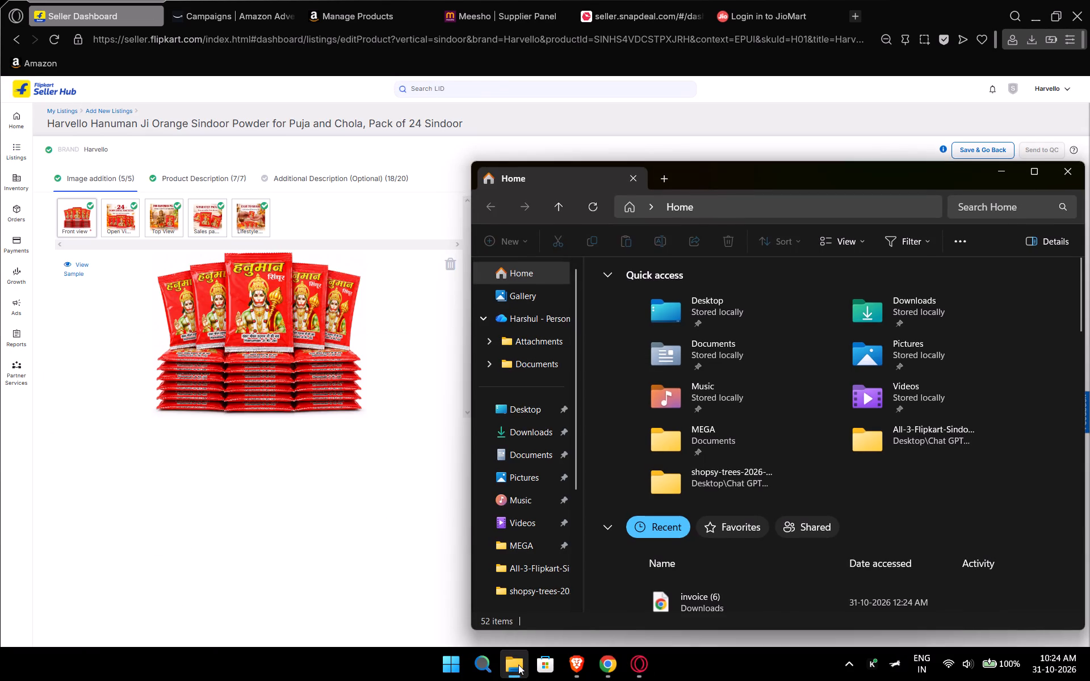
left_click(527, 432)
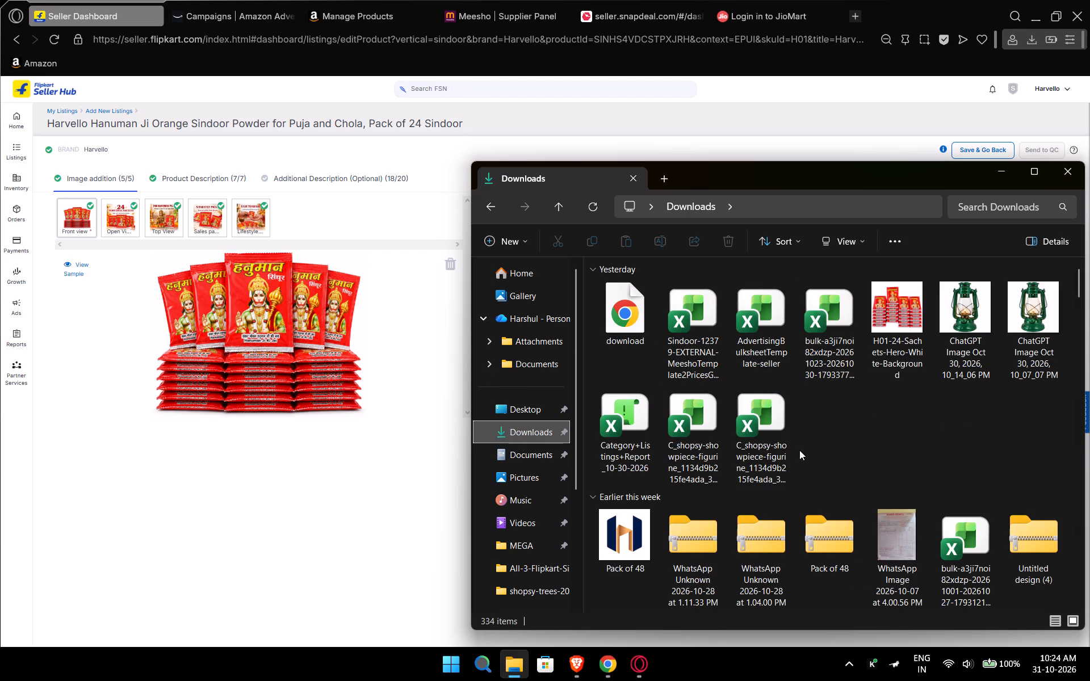
scroll(861, 455, "down", 2)
scroll(861, 455, "up", 2)
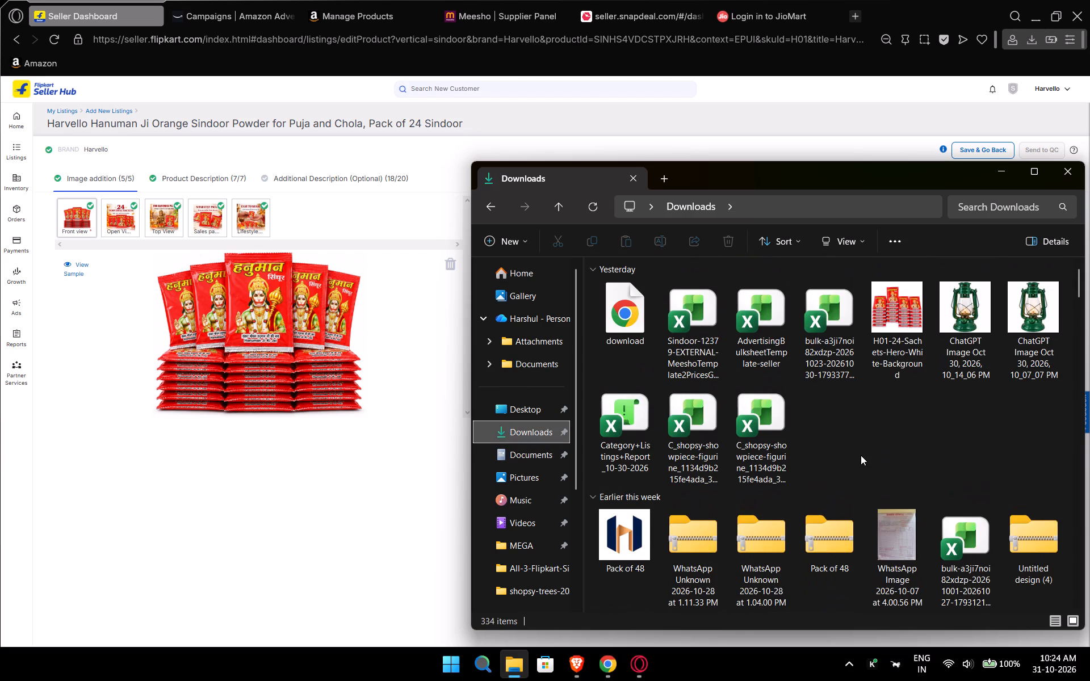
scroll(845, 410, "down", 2)
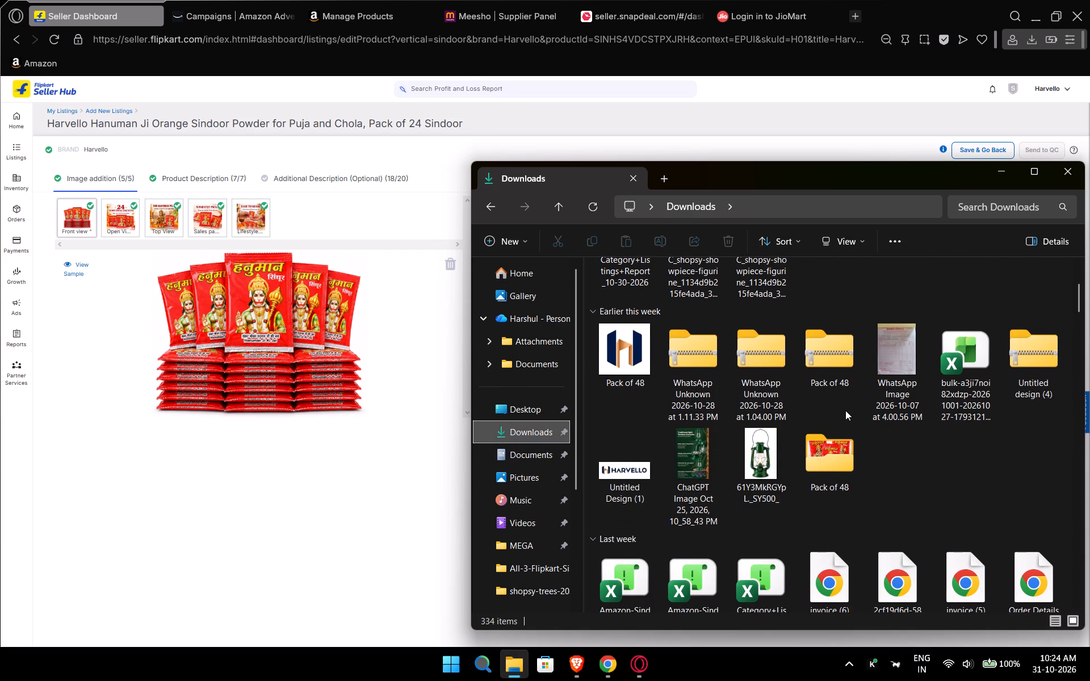
double_click(833, 450)
left_click(480, 212)
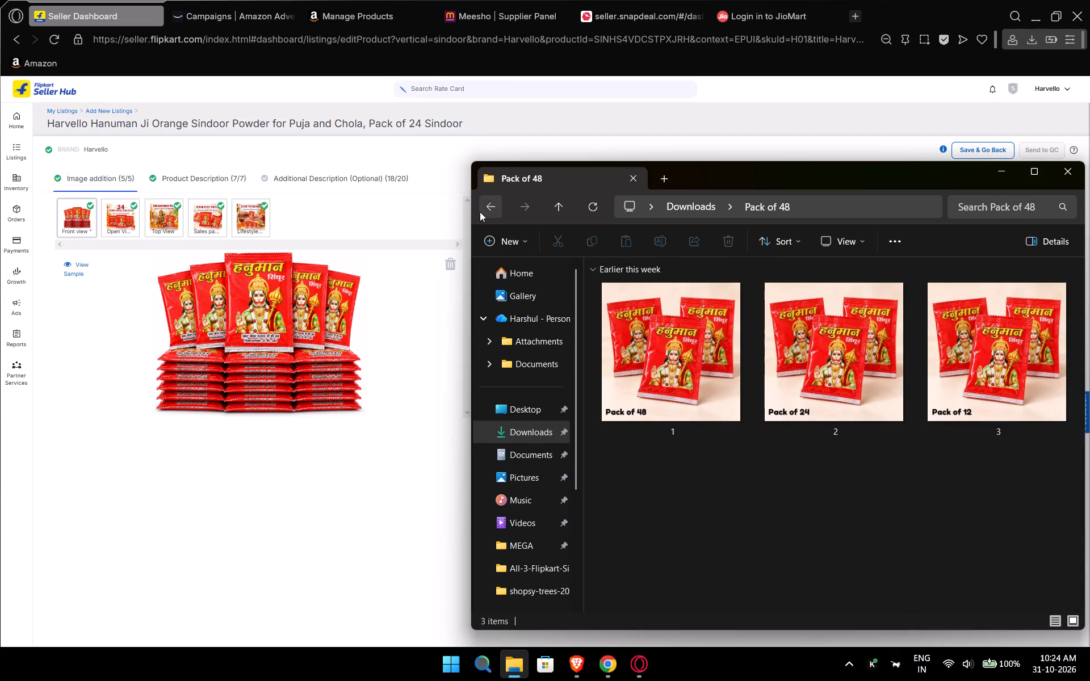
double_click(810, 432)
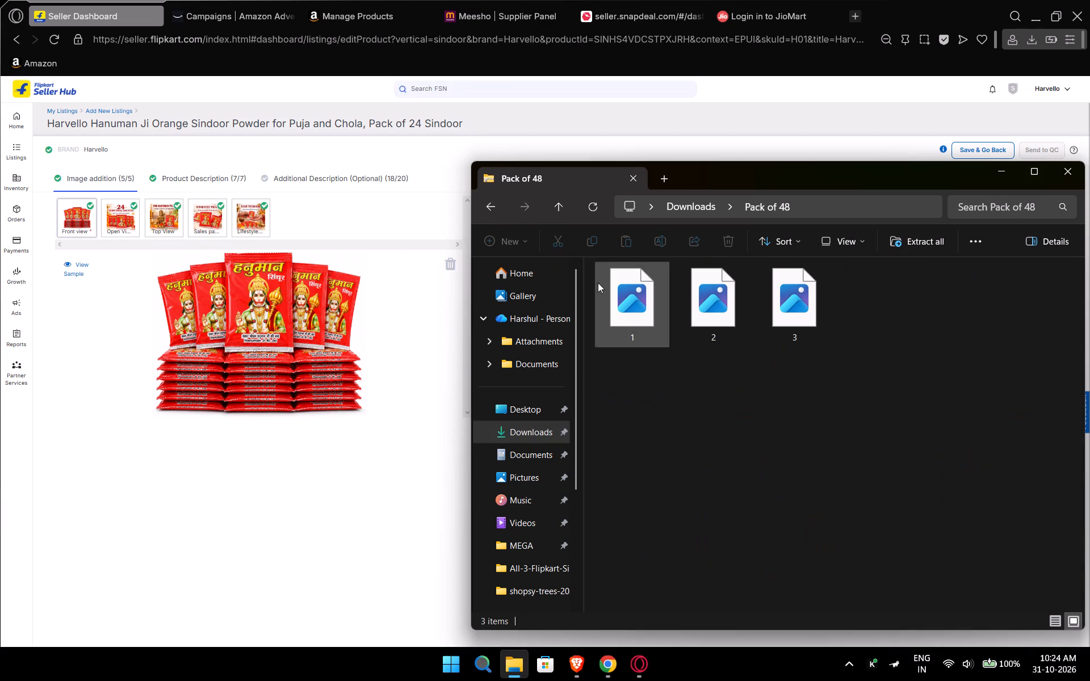
left_click(490, 207)
scroll(742, 489, "down", 2)
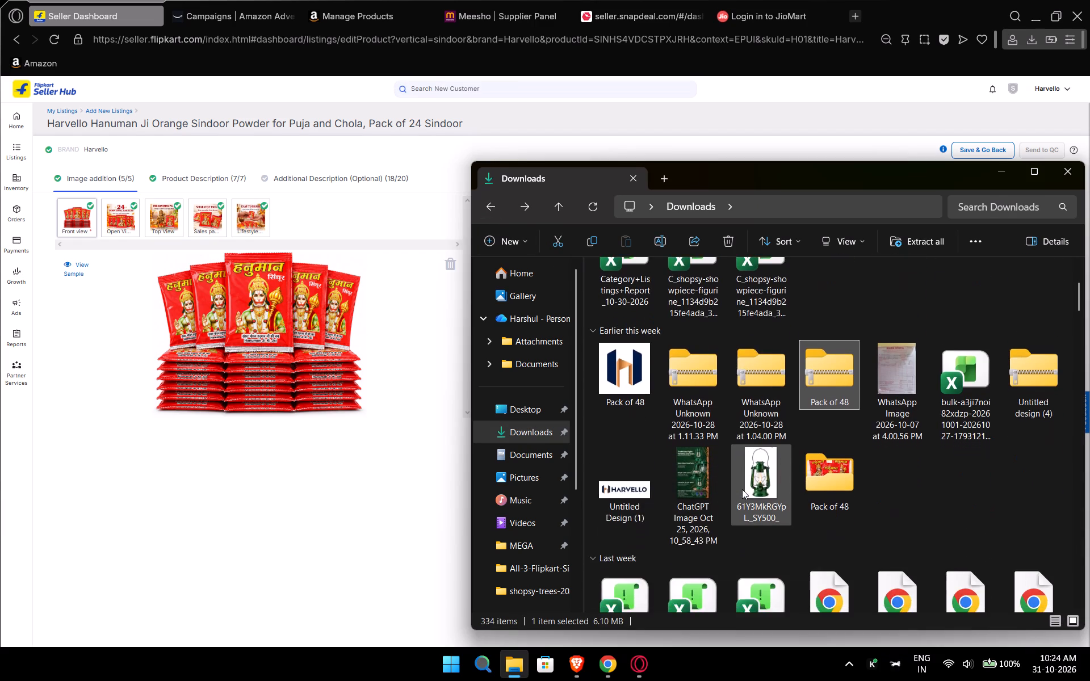
scroll(742, 489, "down", 3)
scroll(742, 489, "up", 1)
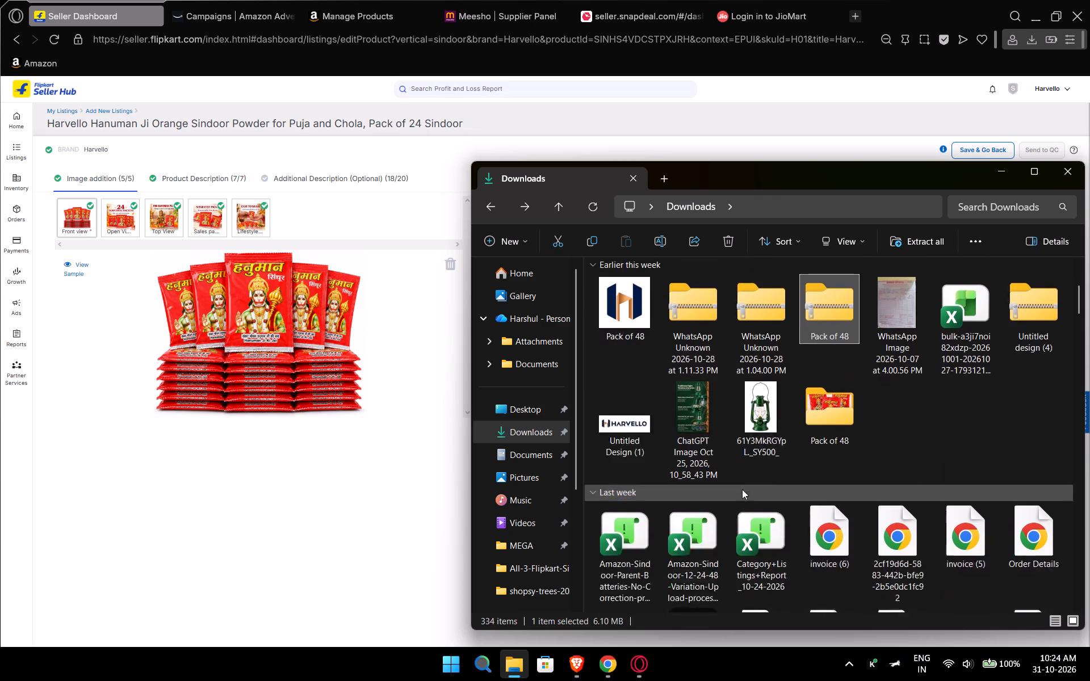
scroll(742, 489, "up", 1)
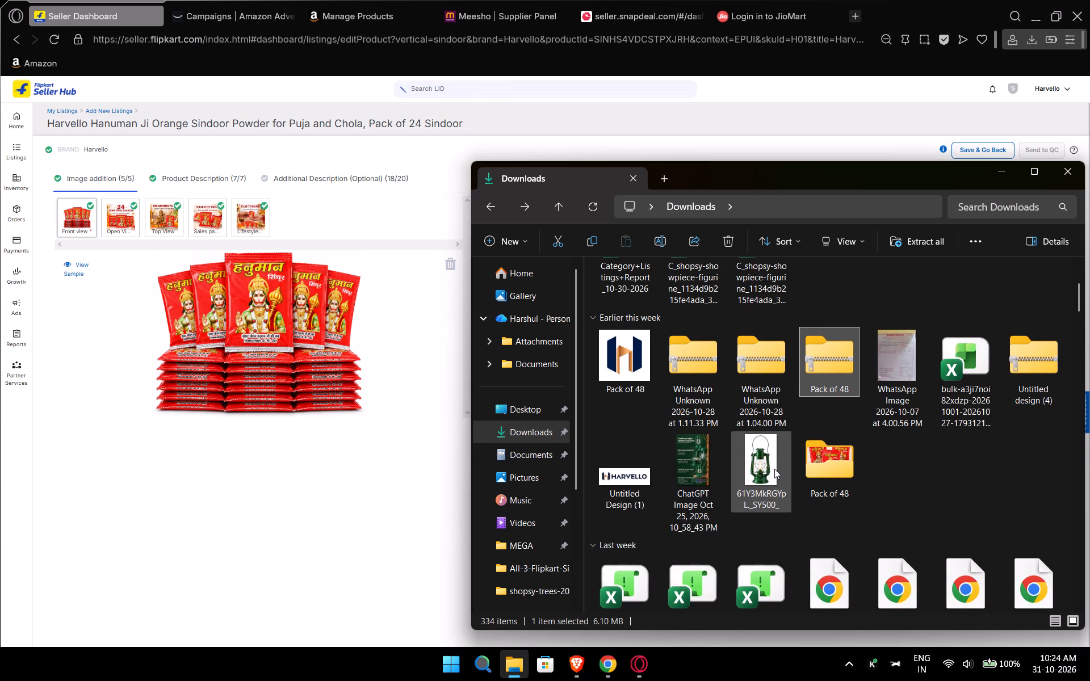
scroll(774, 469, "up", 7)
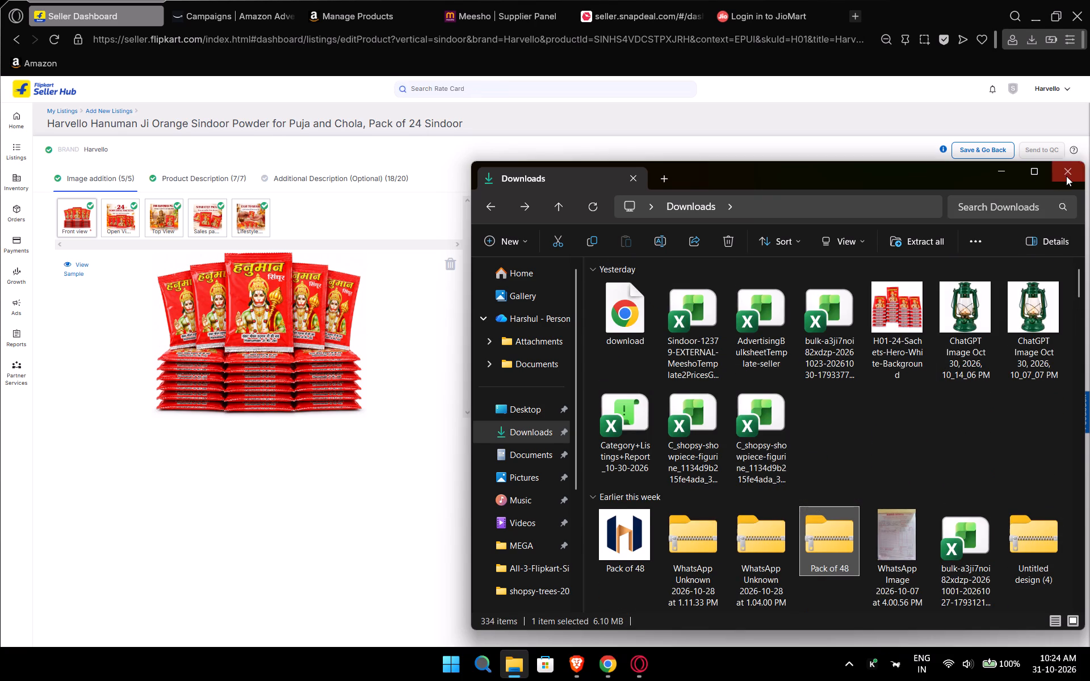
left_click(1066, 176)
type("ch")
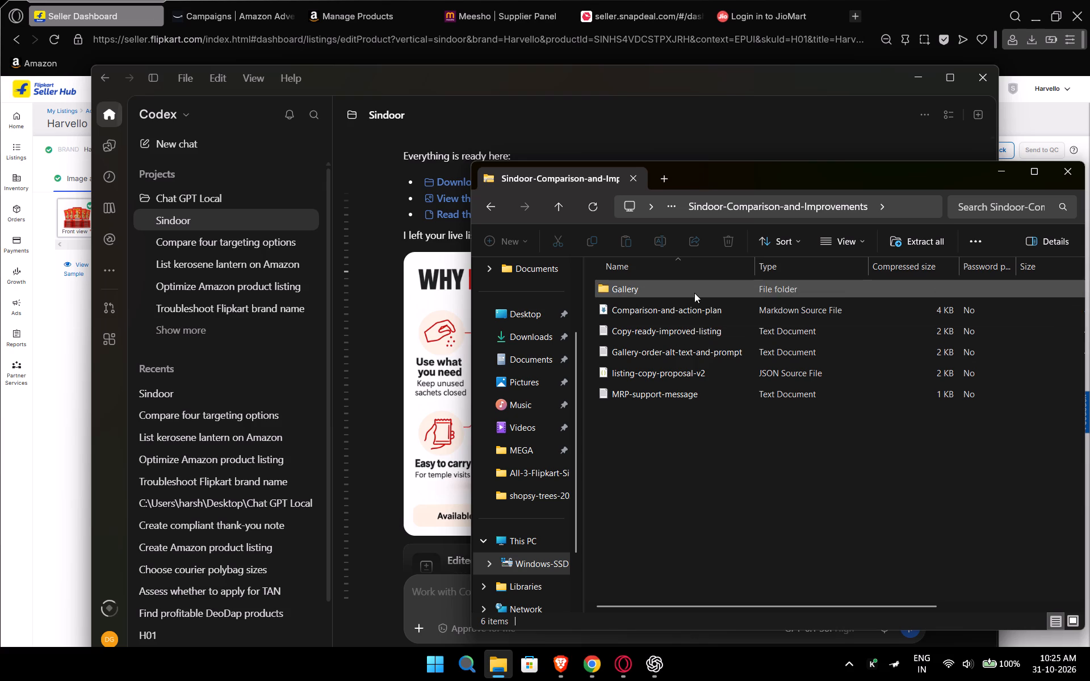
double_click(694, 293)
left_click(821, 205)
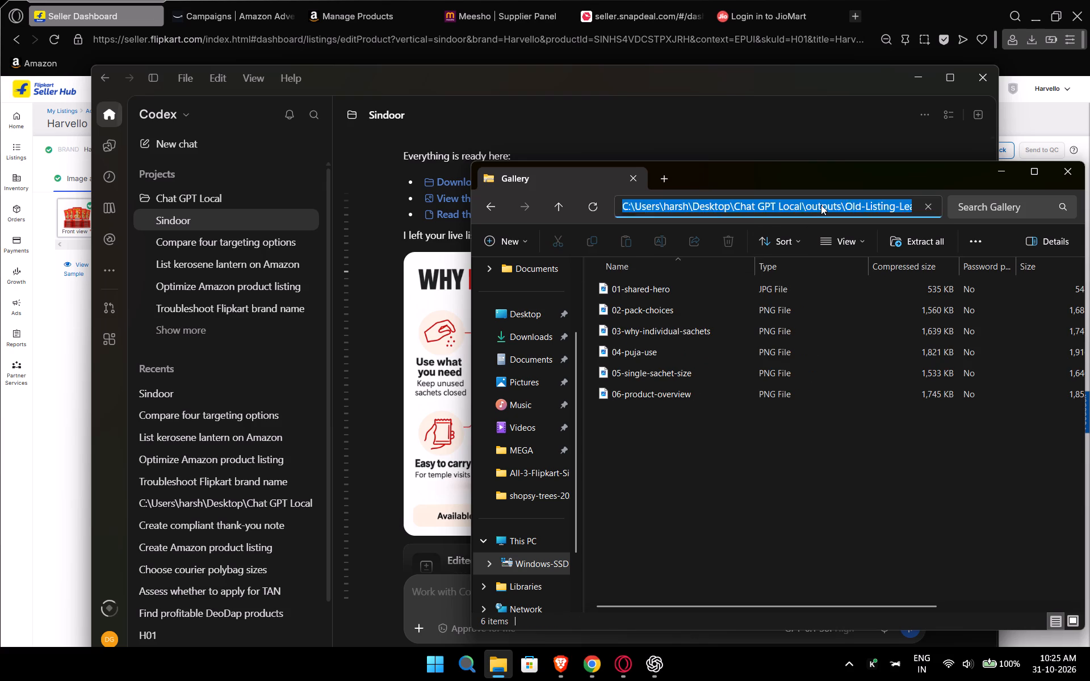
key("ctrl+c")
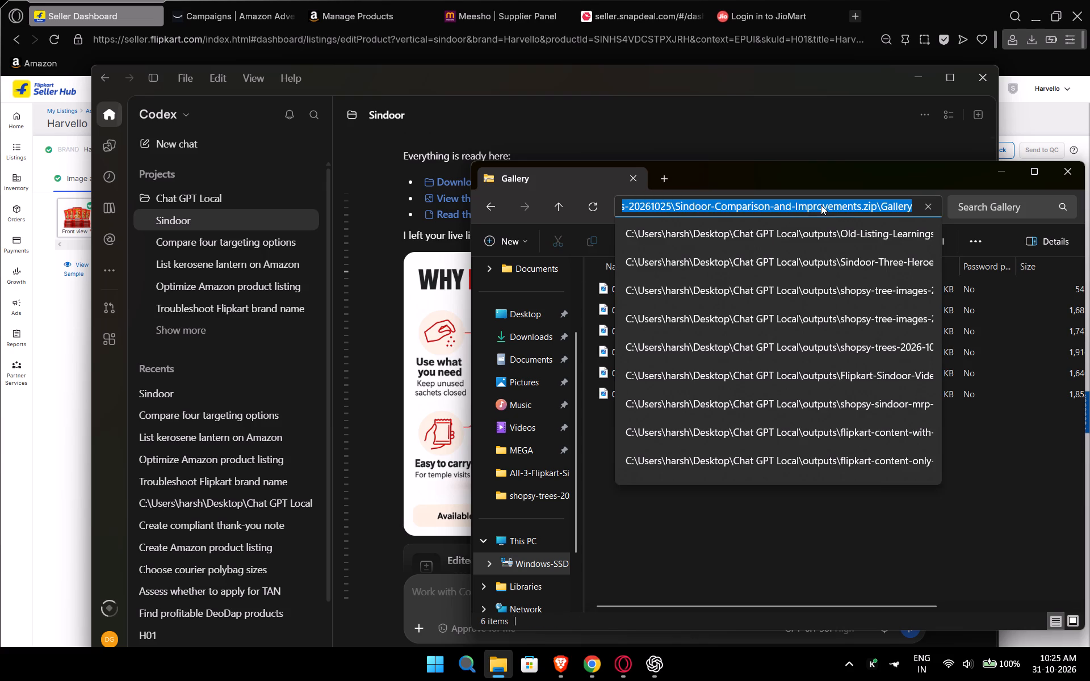
left_click(999, 180)
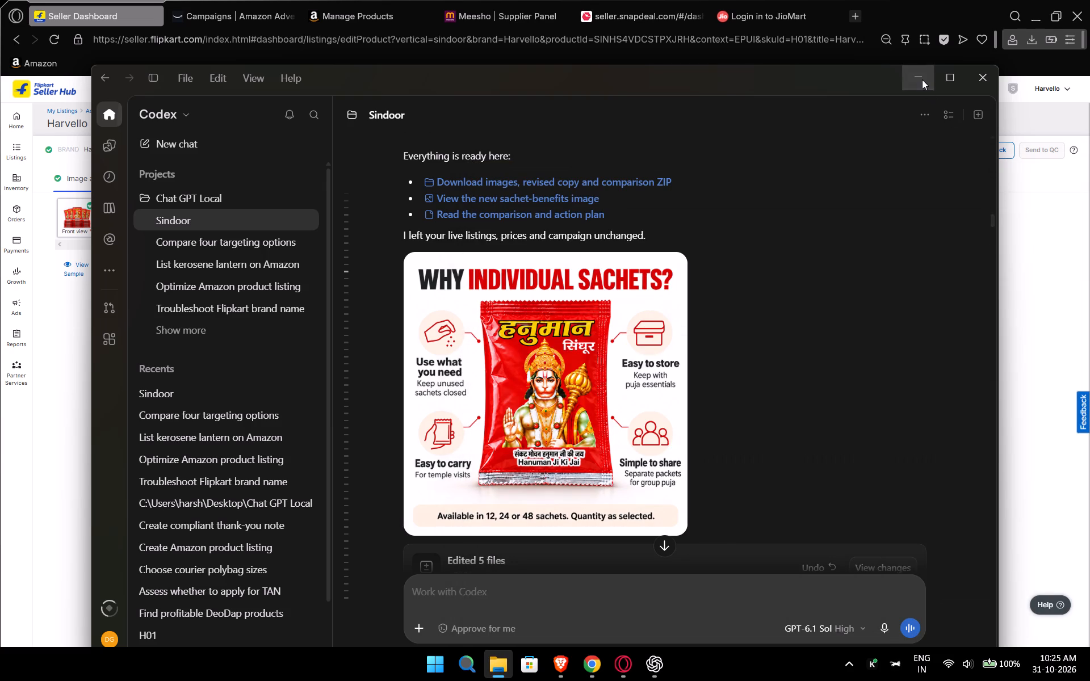
left_click(922, 79)
Remove the Open View, Top View, Sales package View and Lifestyle View photos from the Pack of 24 listing.
left_click(118, 216)
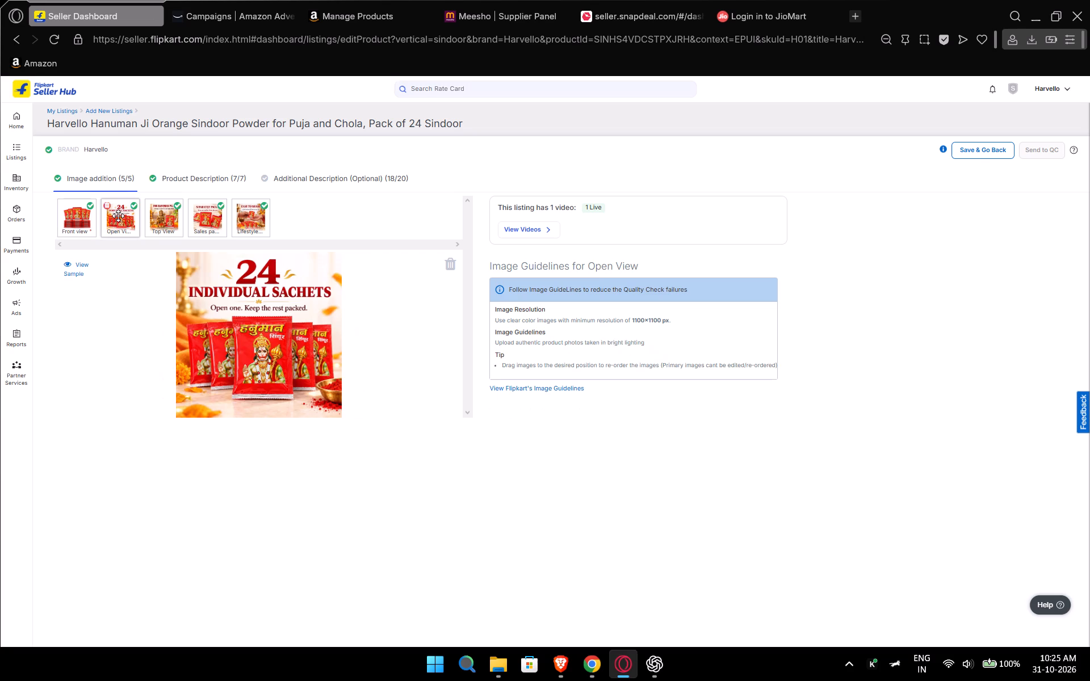
left_click(448, 260)
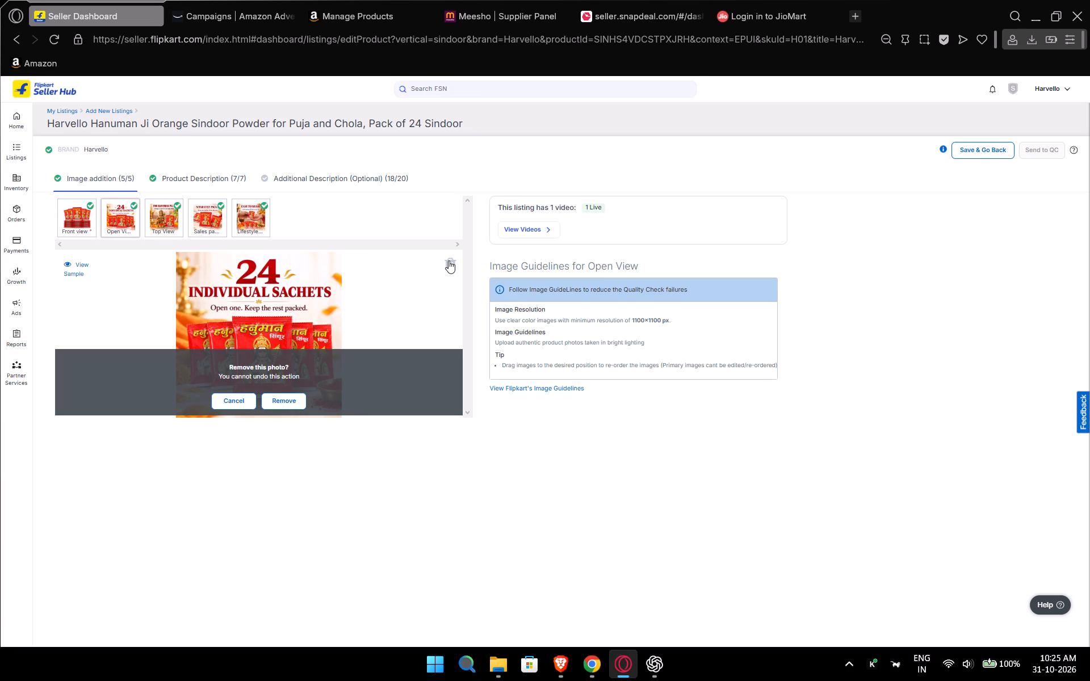
left_click(281, 392)
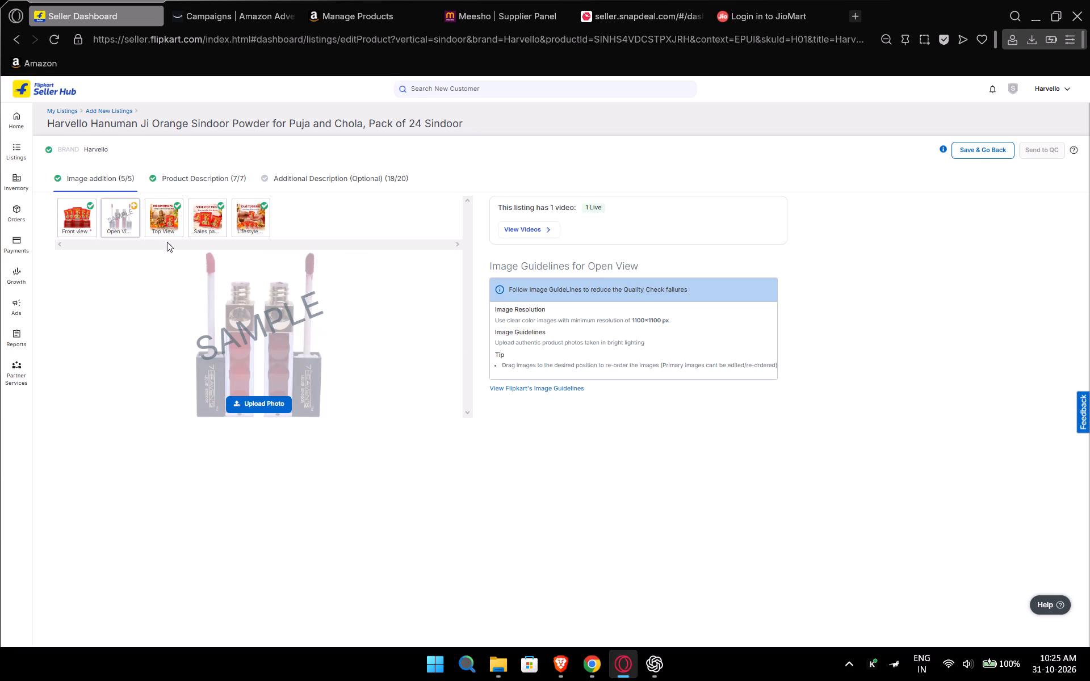
left_click(158, 212)
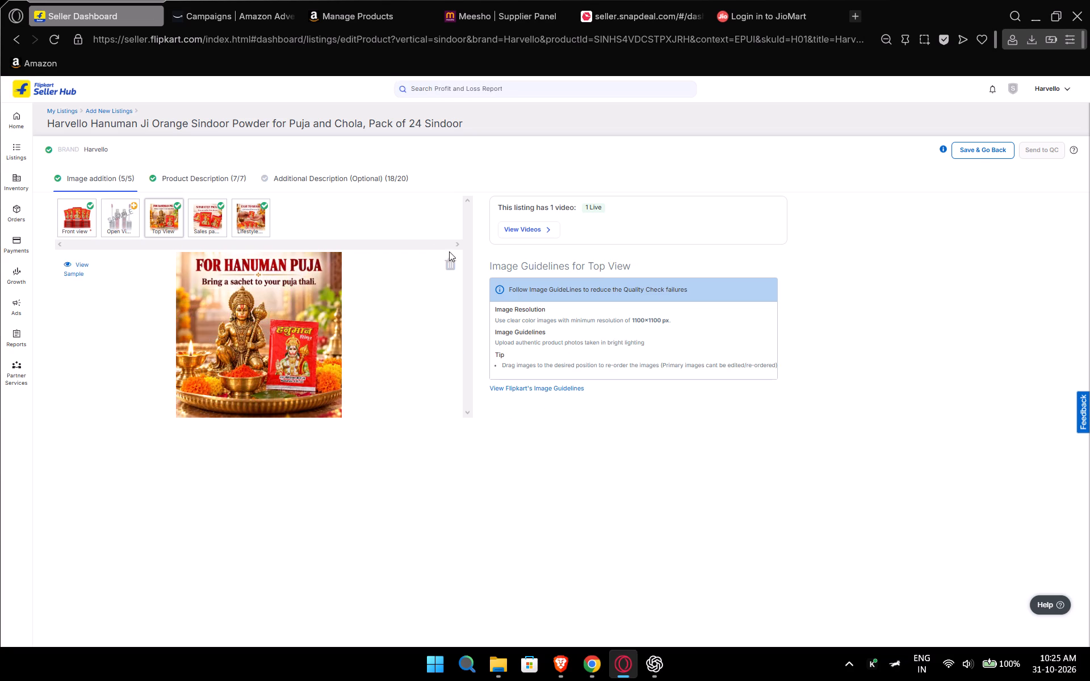
left_click(454, 259)
left_click(282, 402)
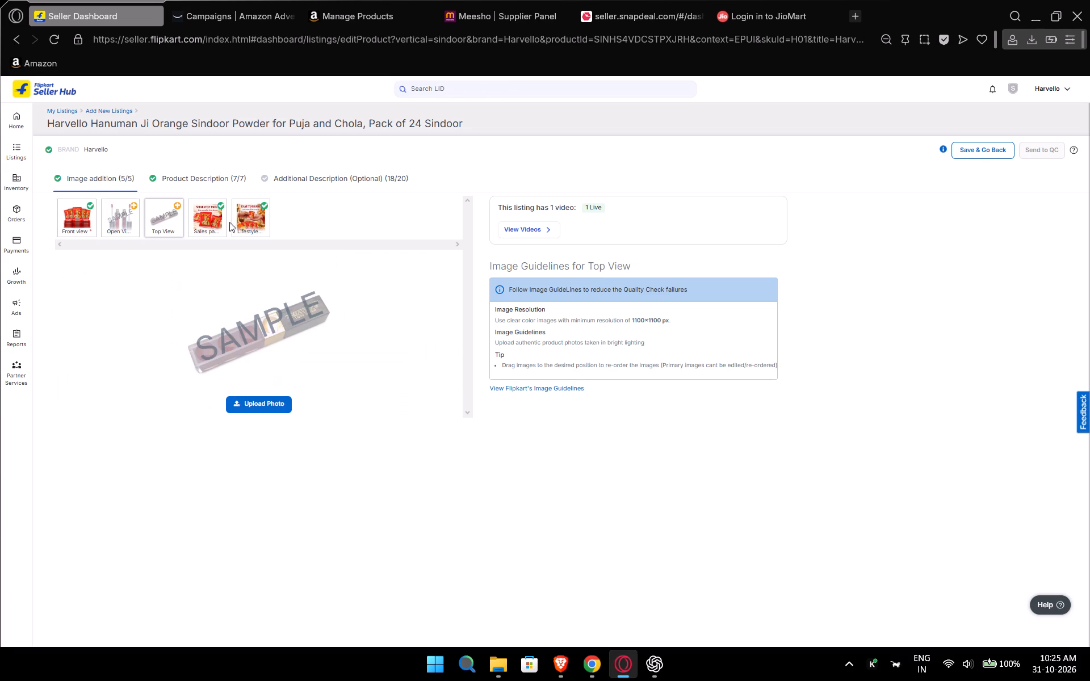
left_click(209, 212)
left_click(450, 268)
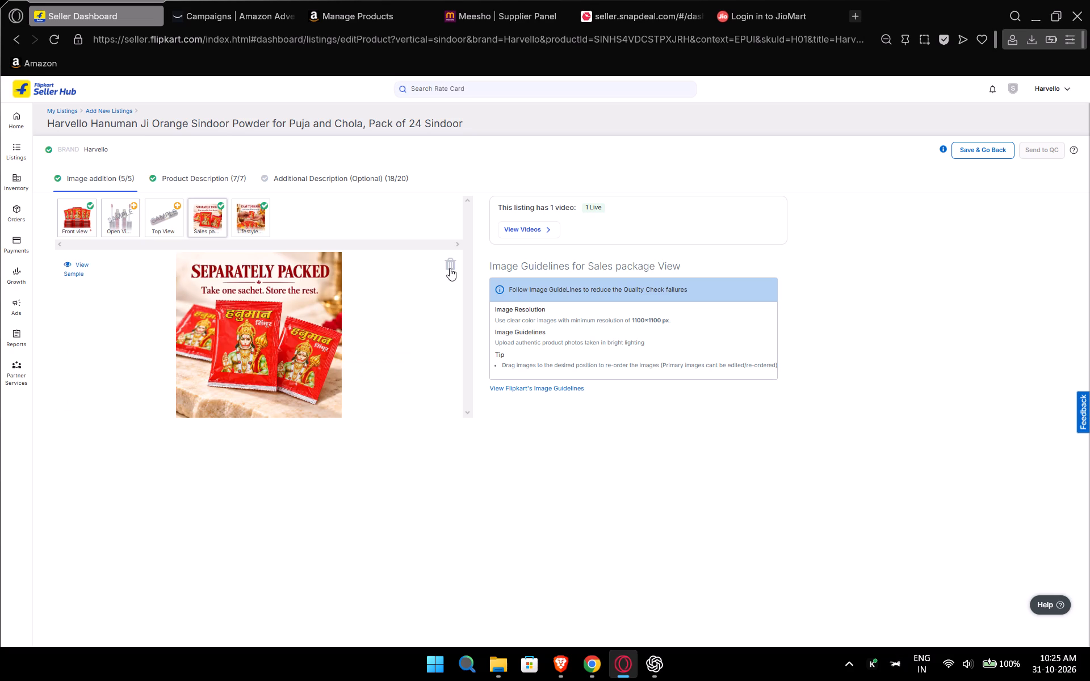
left_click_drag(259, 402, 276, 403)
left_click(276, 403)
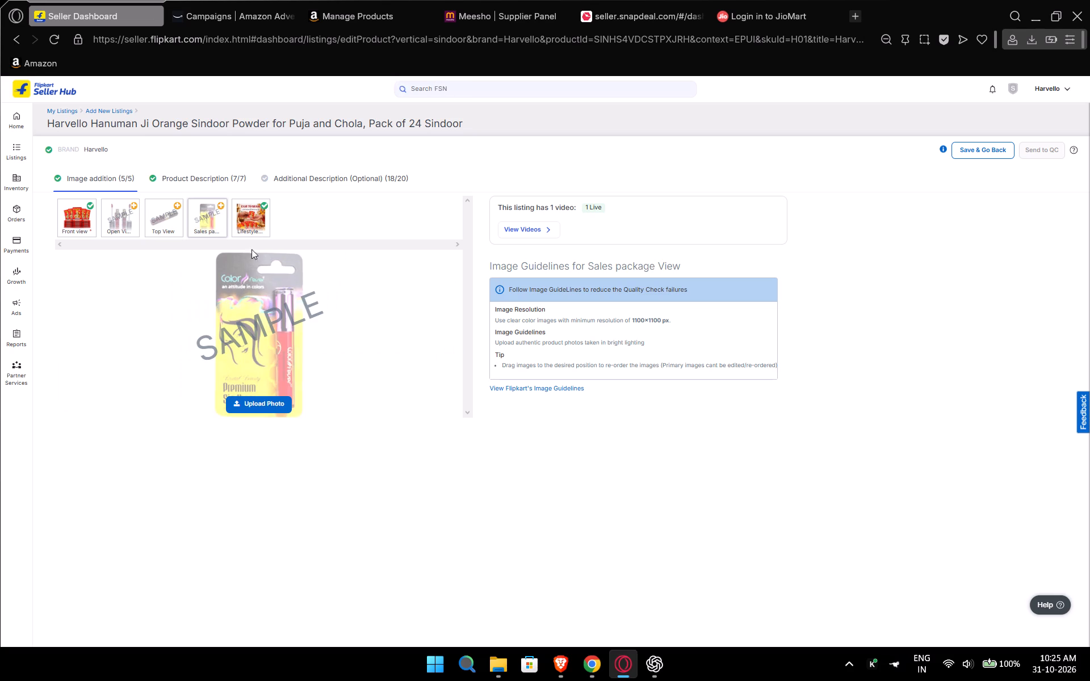
left_click(244, 214)
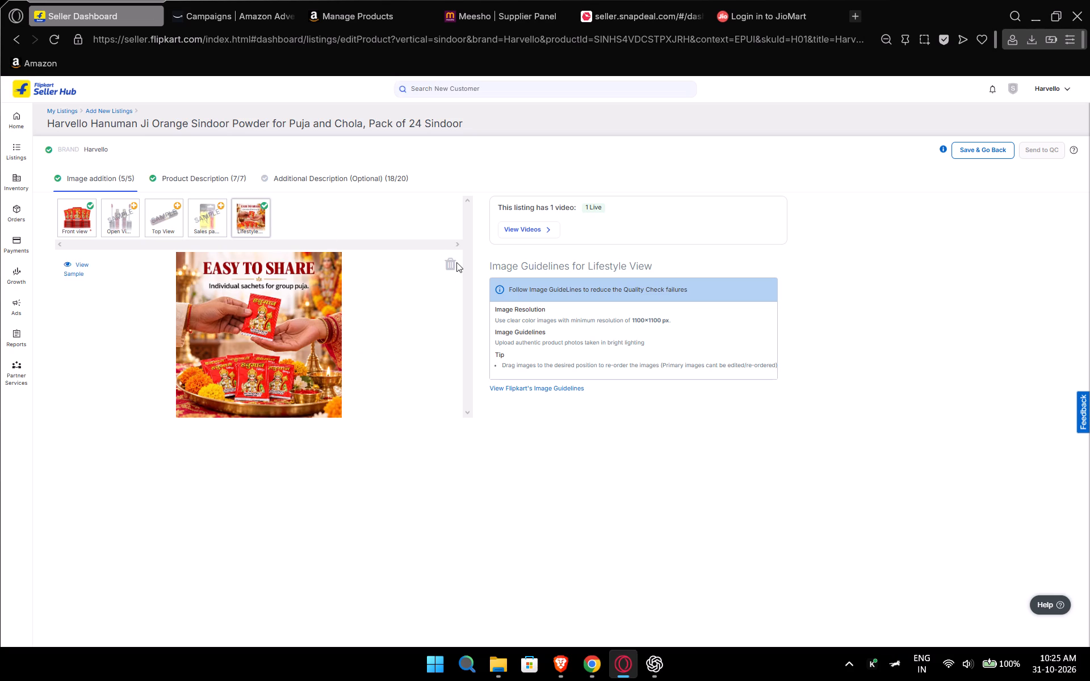
left_click(448, 265)
left_click(297, 399)
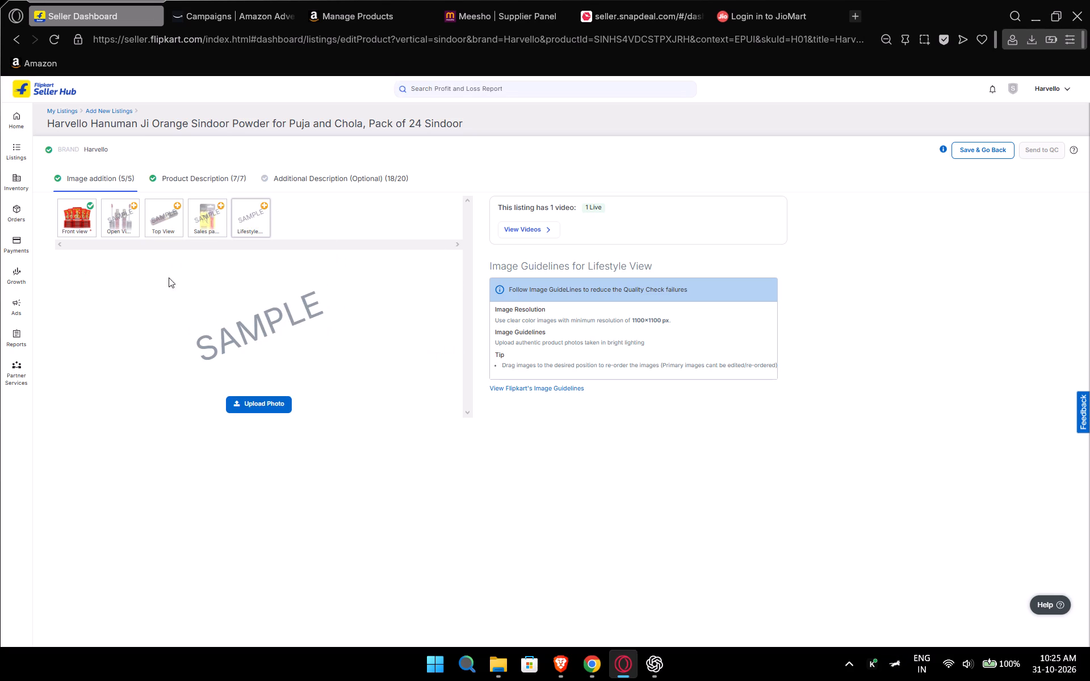
Upload 02-pack-choices from the copied Gallery folder path as the Open View photo.
left_click(116, 222)
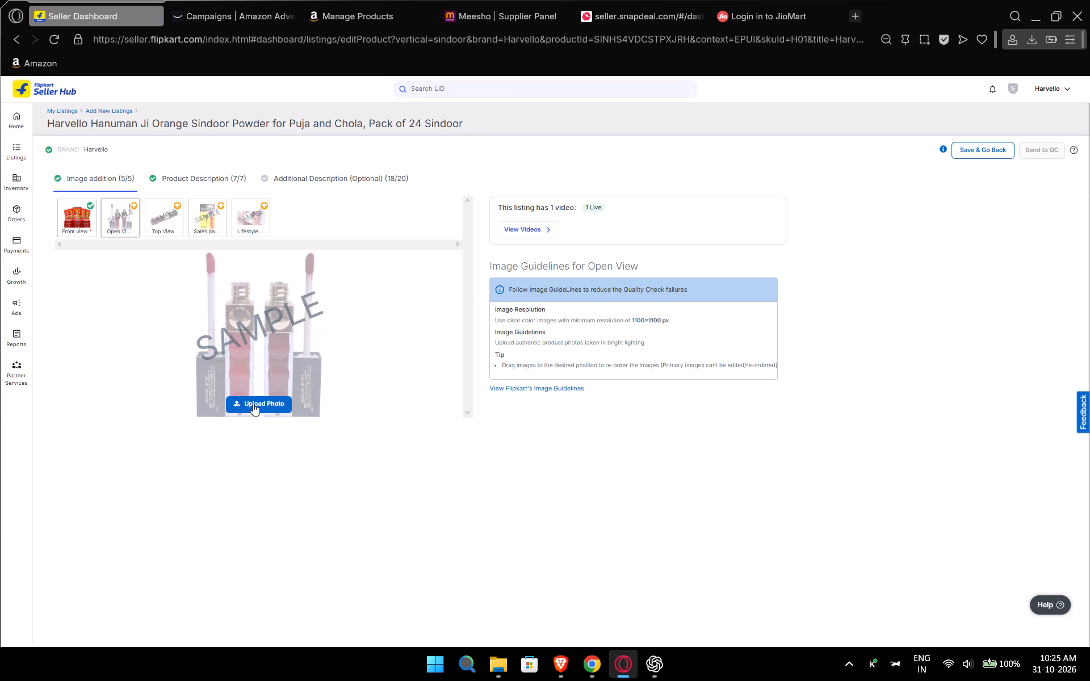
left_click(253, 403)
left_click(279, 155)
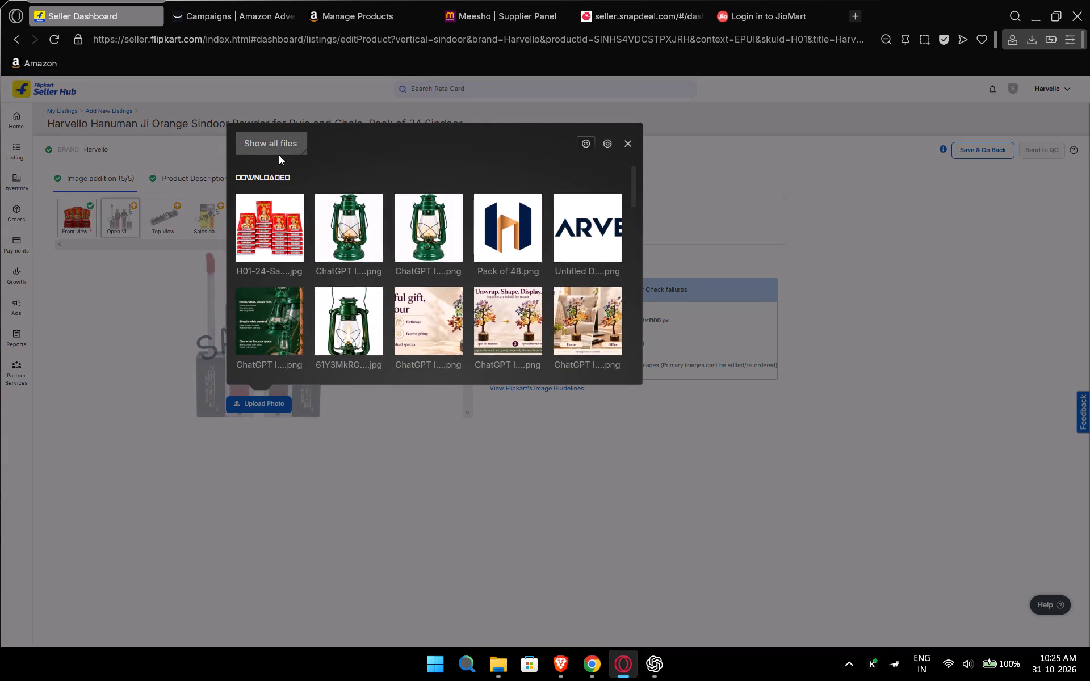
left_click(825, 151)
key("ctrl+v")
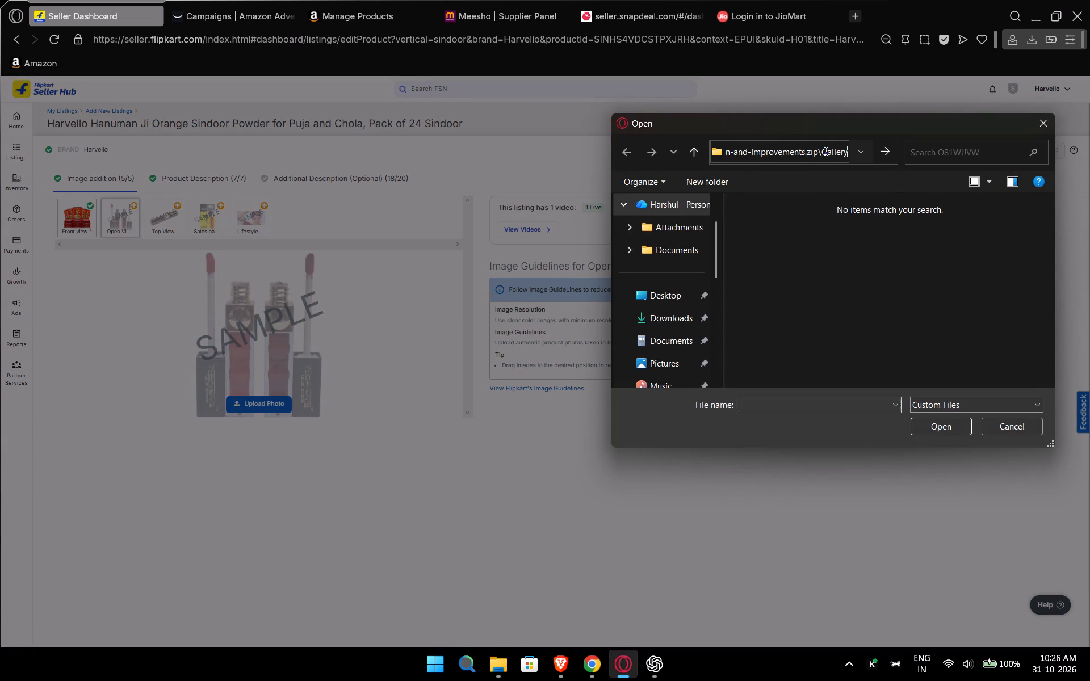
key("Return")
double_click(778, 239)
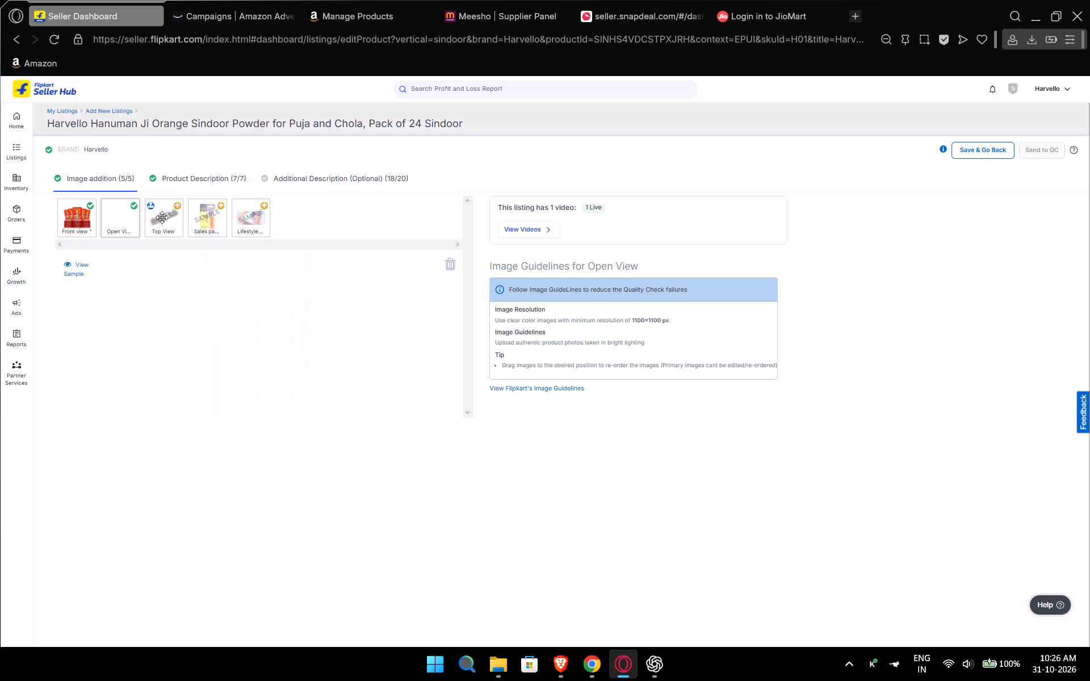
Upload 03-why-individual-sachets from the copied Gallery folder path as the Top View photo.
left_click(162, 217)
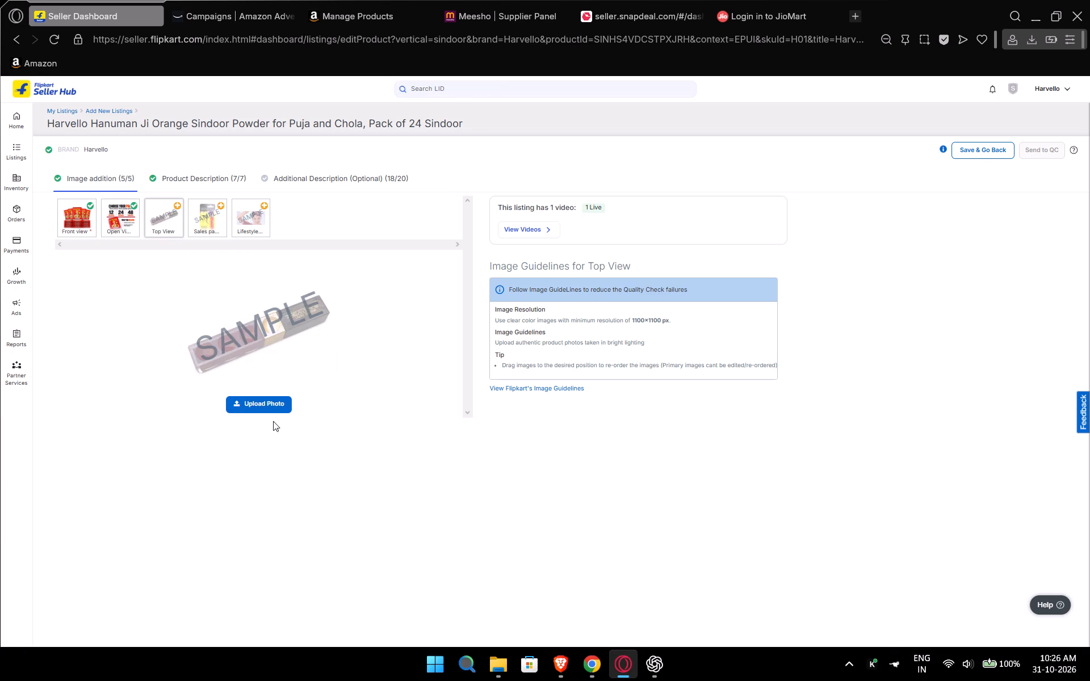
left_click(267, 404)
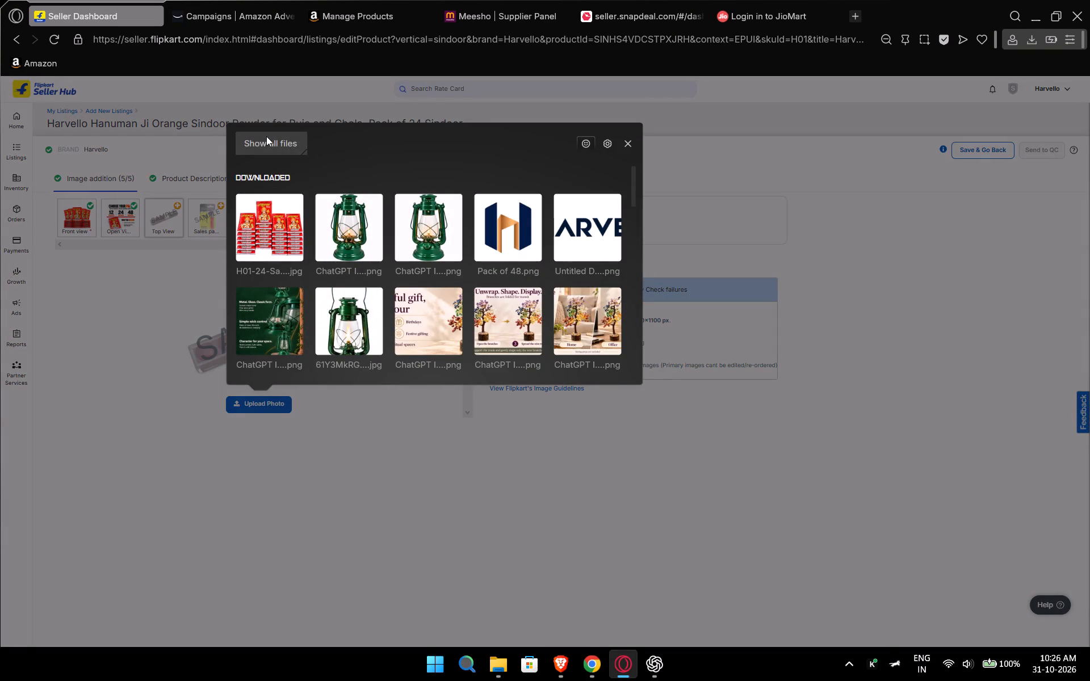
left_click(266, 136)
left_click(824, 149)
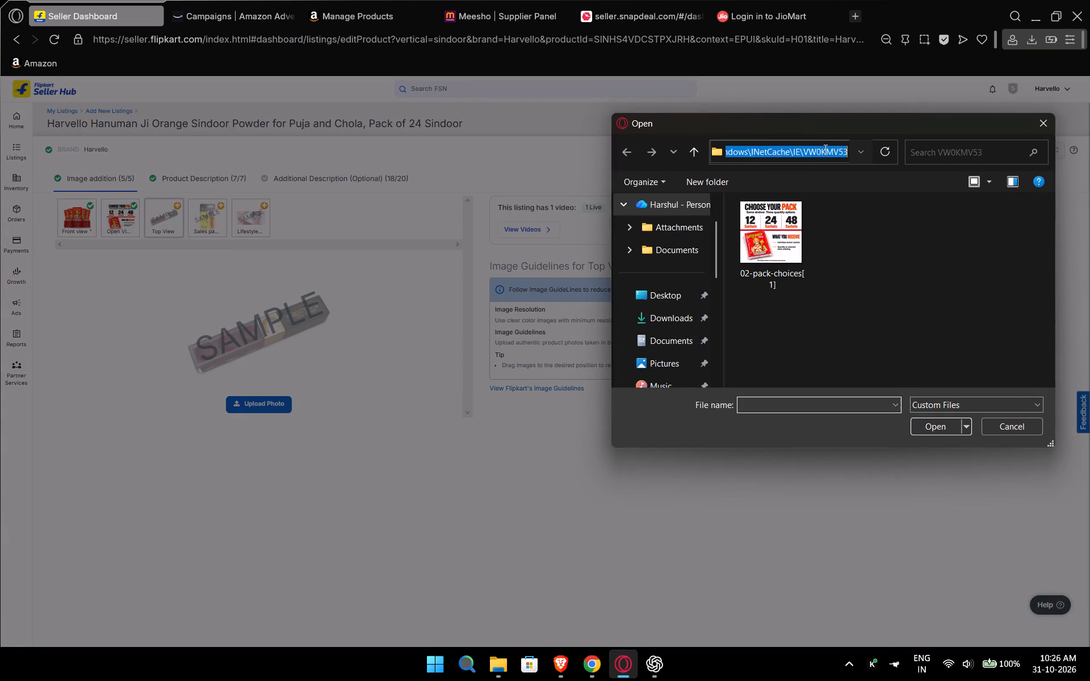
key("ctrl+v")
key("Return")
double_click(796, 269)
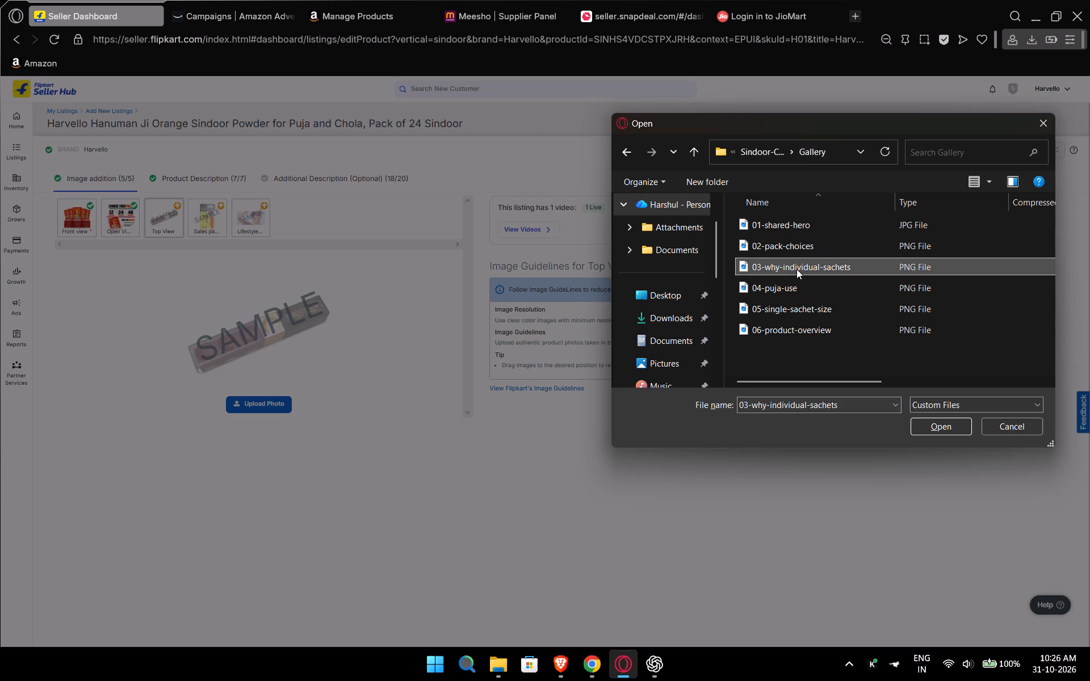
left_click(201, 225)
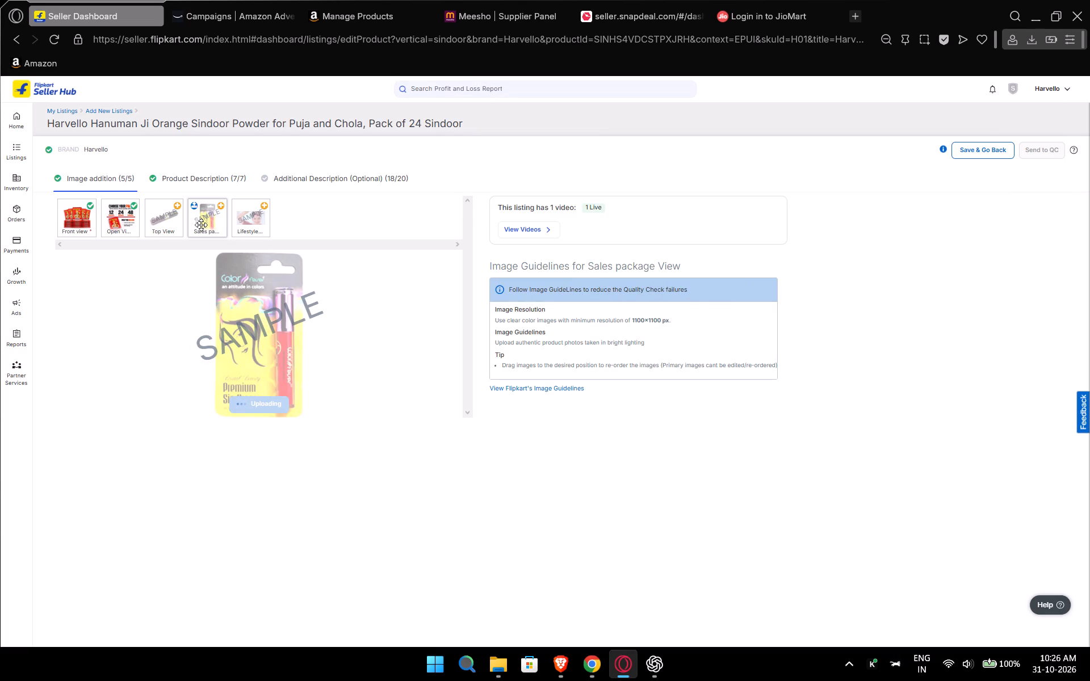
left_click(162, 221)
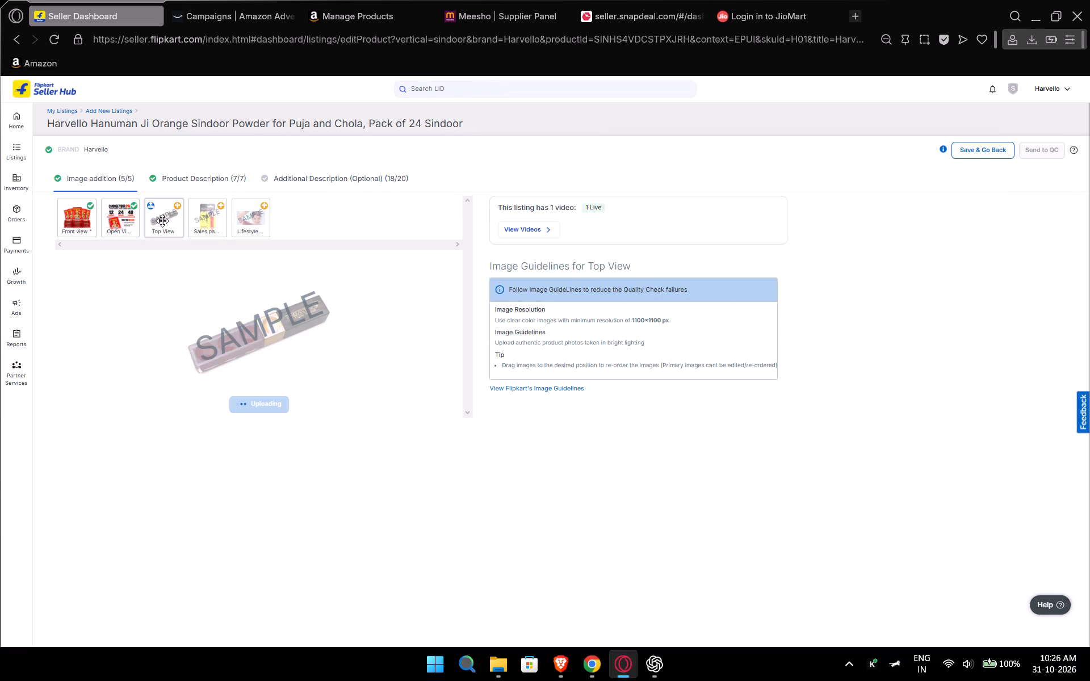
Upload 04-puja-use from the copied Gallery folder path as the Sales package View photo.
left_click(211, 226)
left_click(261, 405)
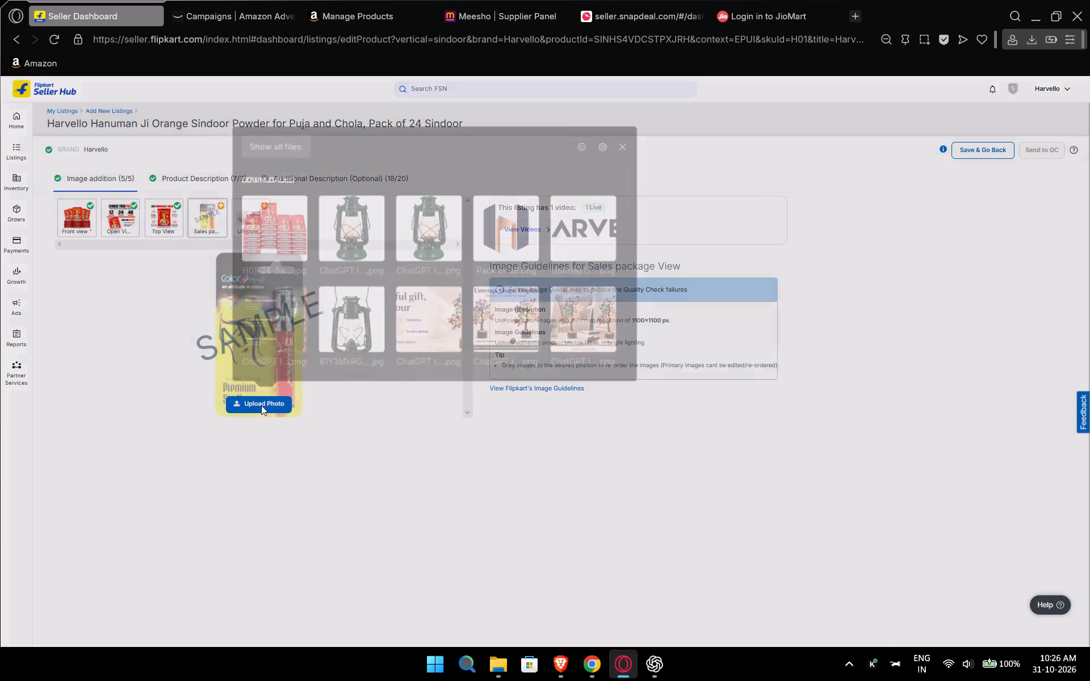
left_click(296, 146)
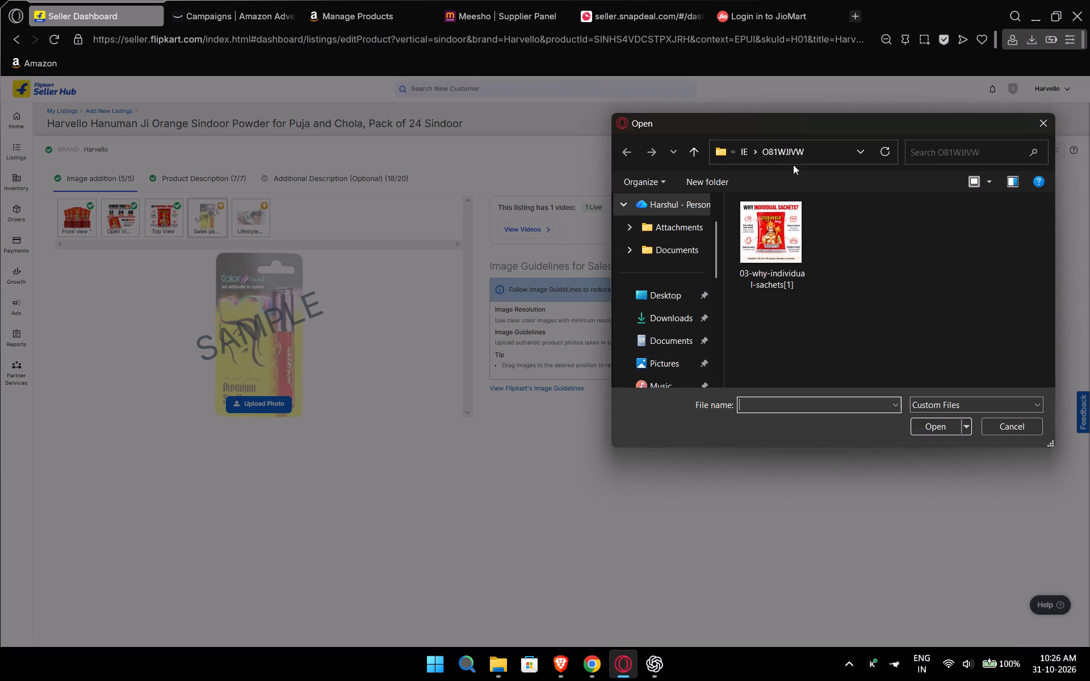
left_click(824, 156)
key("ctrl+v")
key("Return")
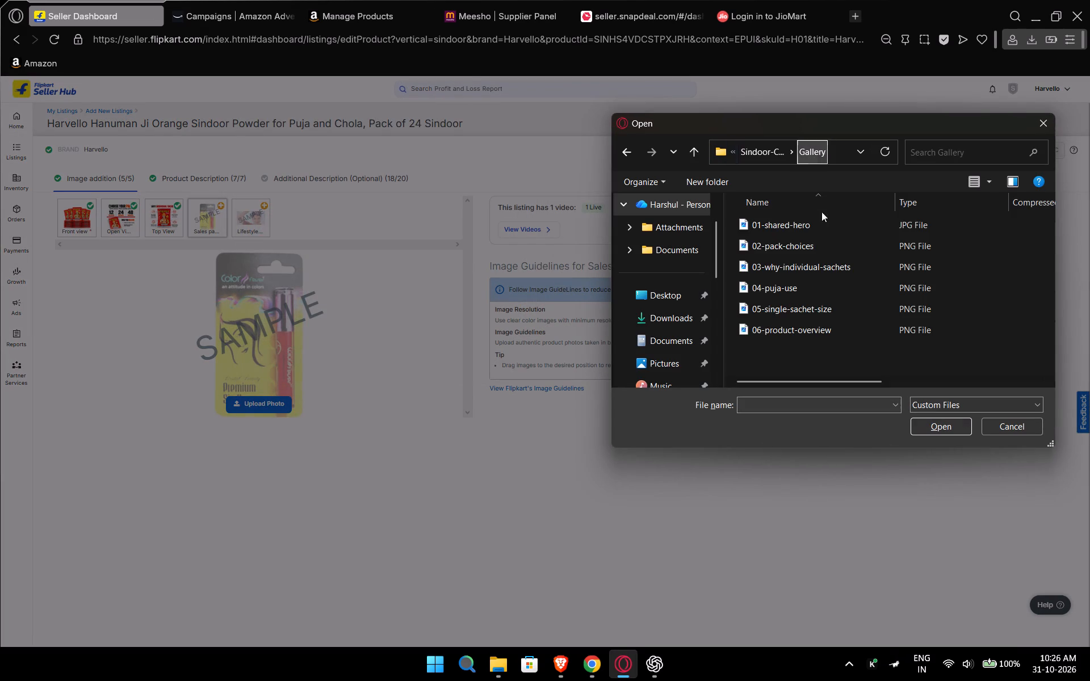
double_click(775, 290)
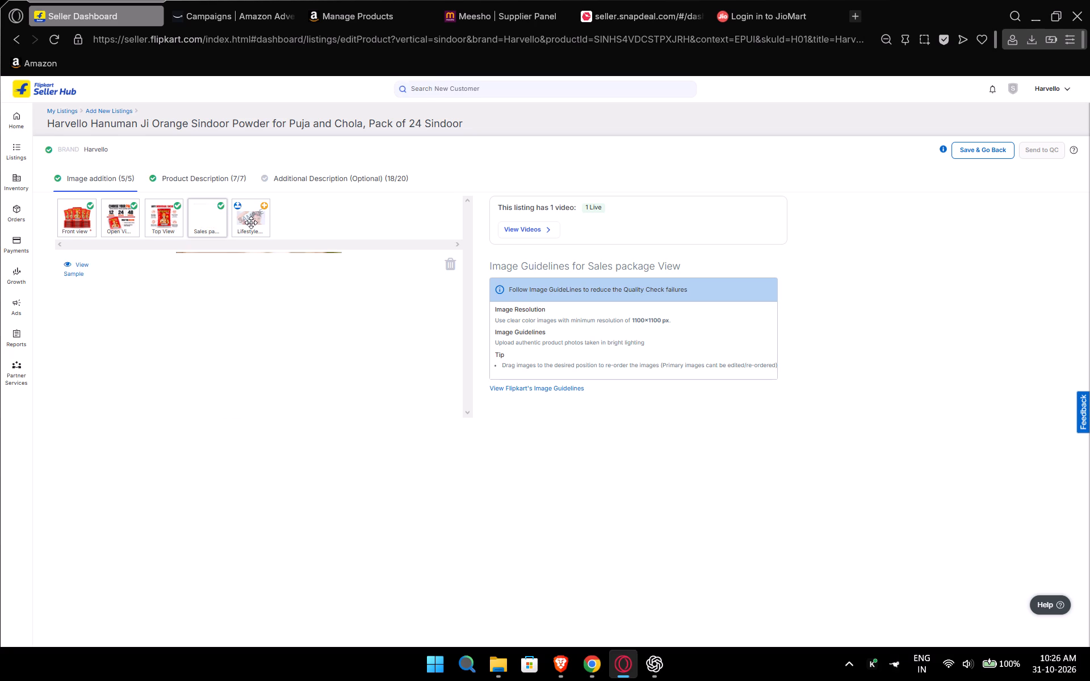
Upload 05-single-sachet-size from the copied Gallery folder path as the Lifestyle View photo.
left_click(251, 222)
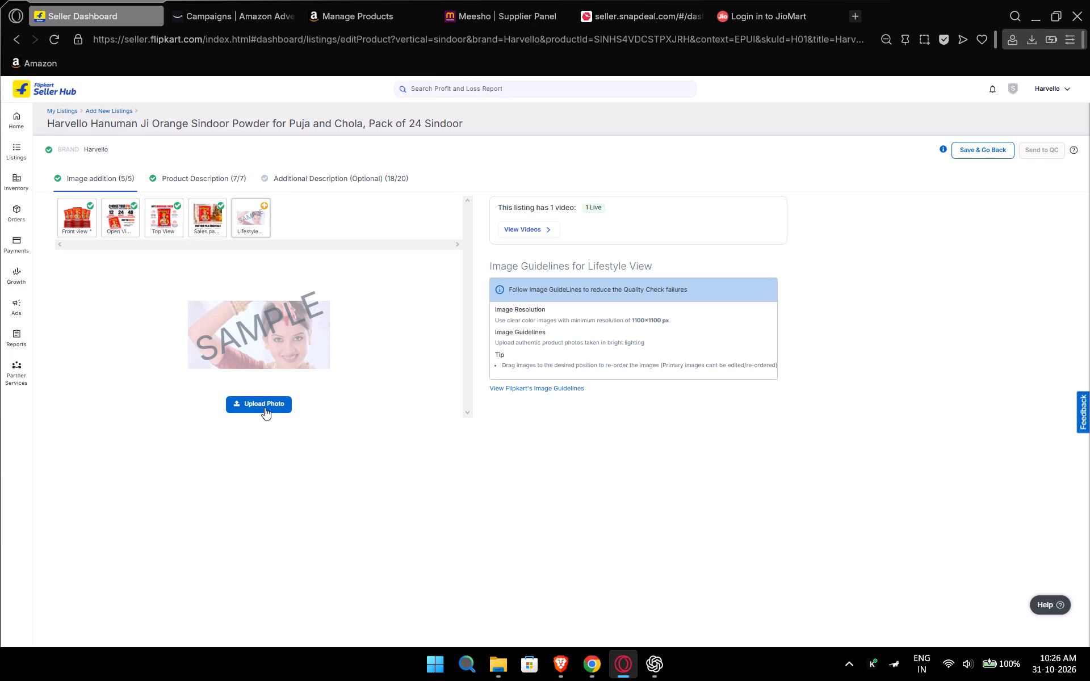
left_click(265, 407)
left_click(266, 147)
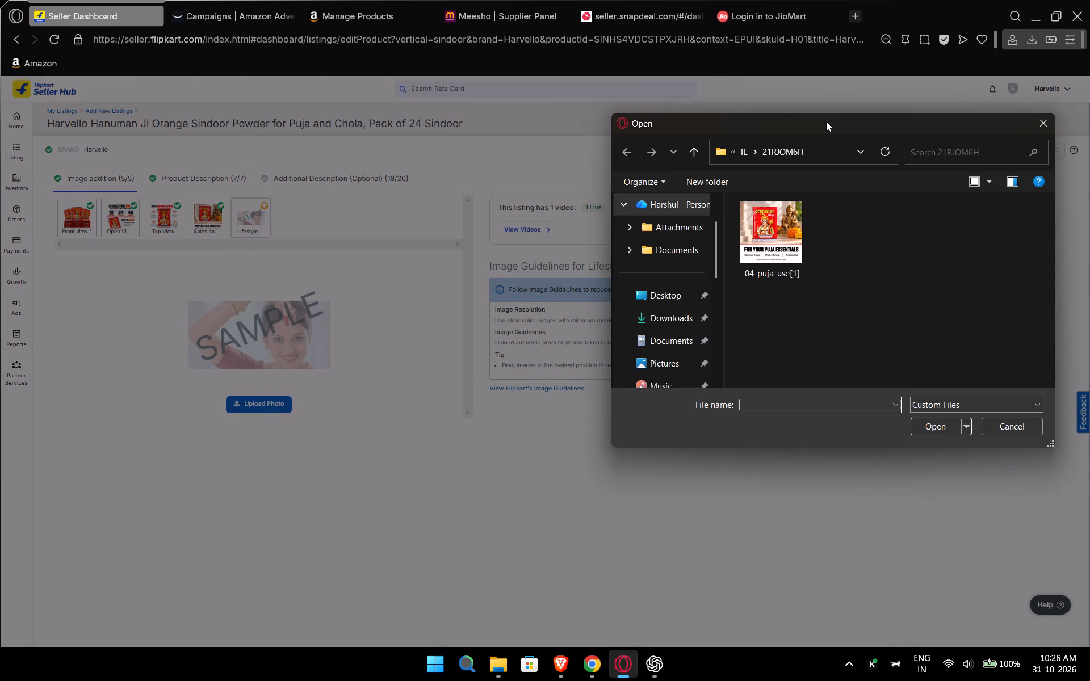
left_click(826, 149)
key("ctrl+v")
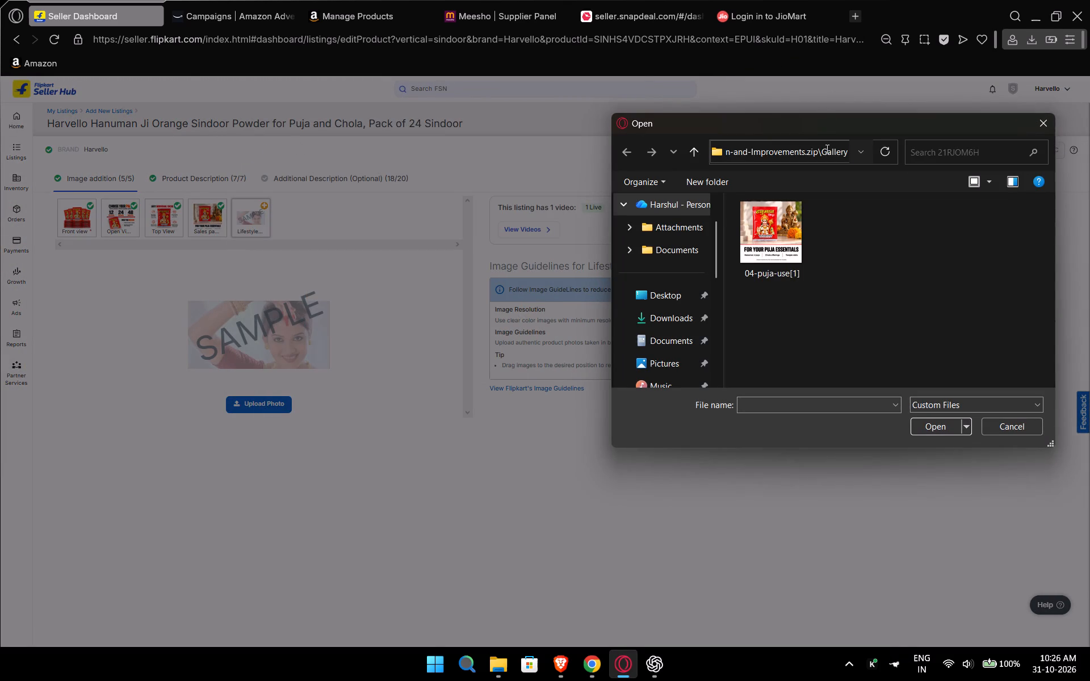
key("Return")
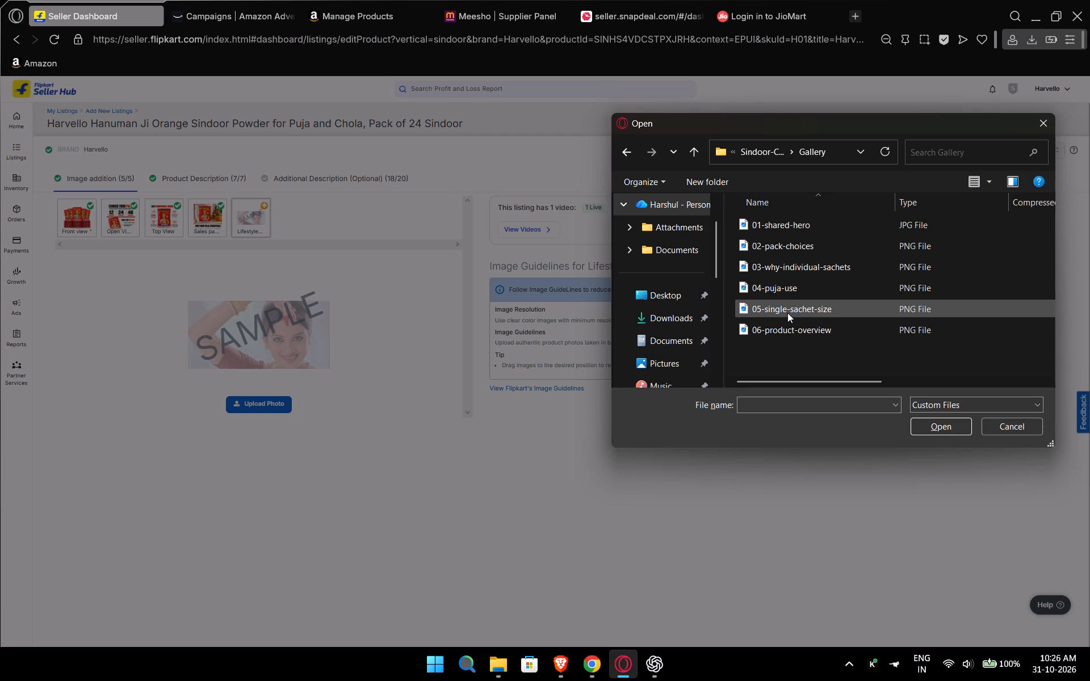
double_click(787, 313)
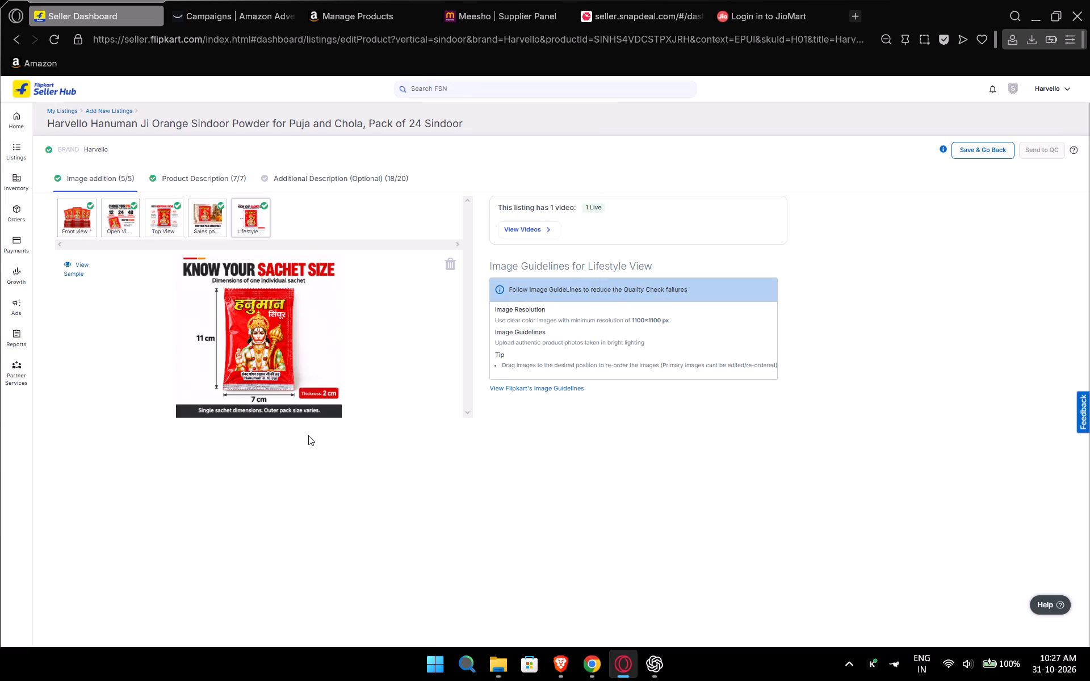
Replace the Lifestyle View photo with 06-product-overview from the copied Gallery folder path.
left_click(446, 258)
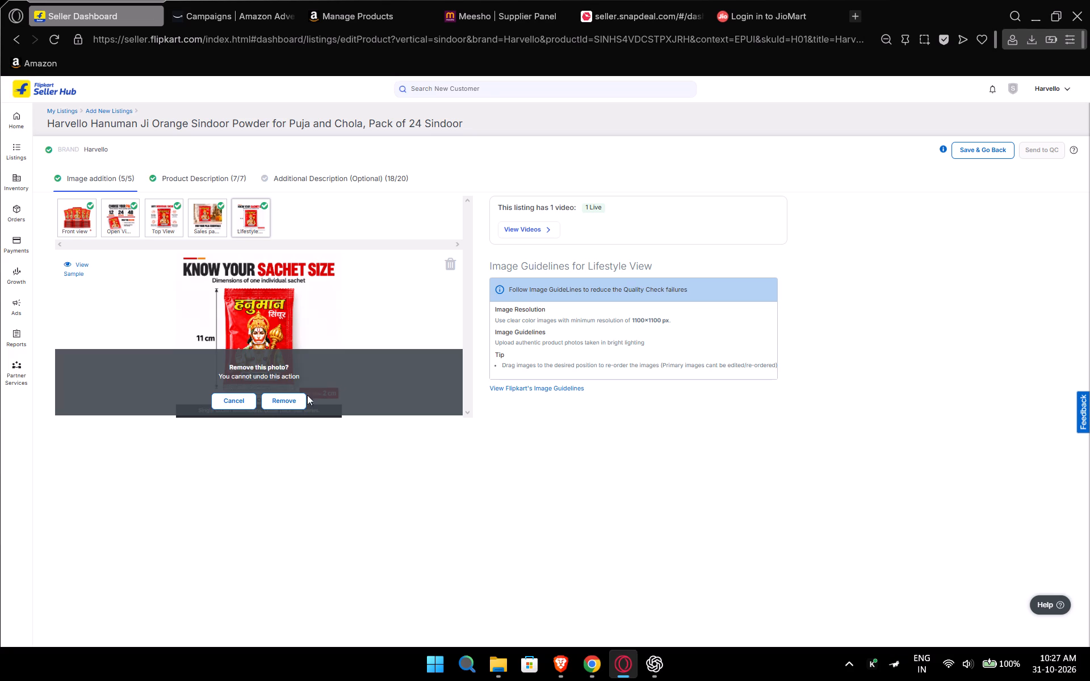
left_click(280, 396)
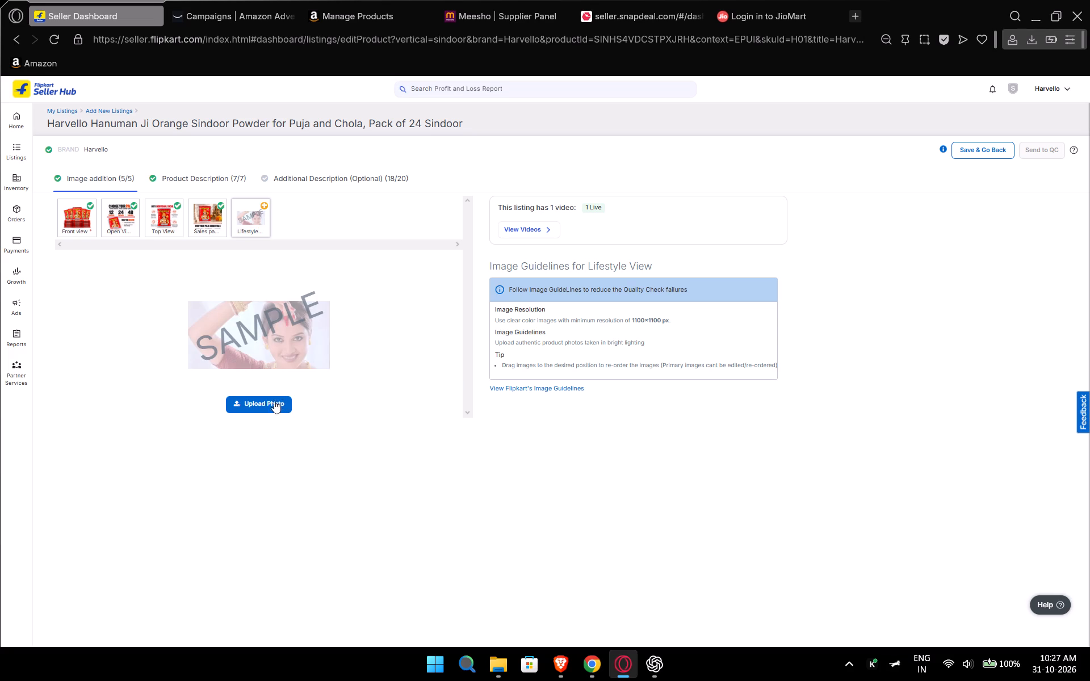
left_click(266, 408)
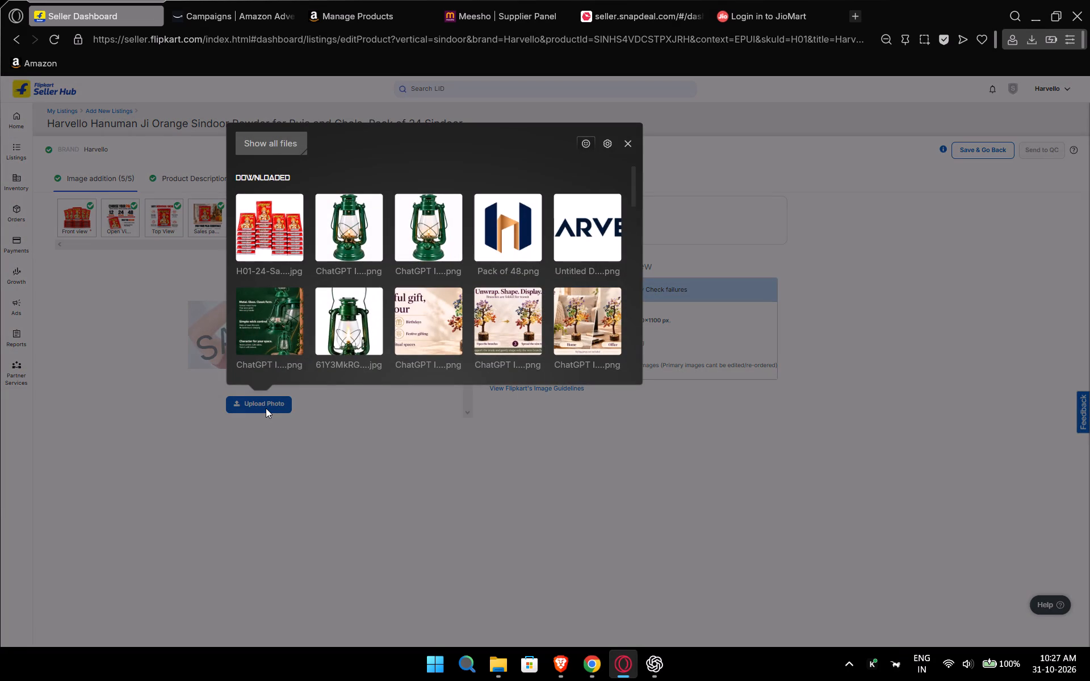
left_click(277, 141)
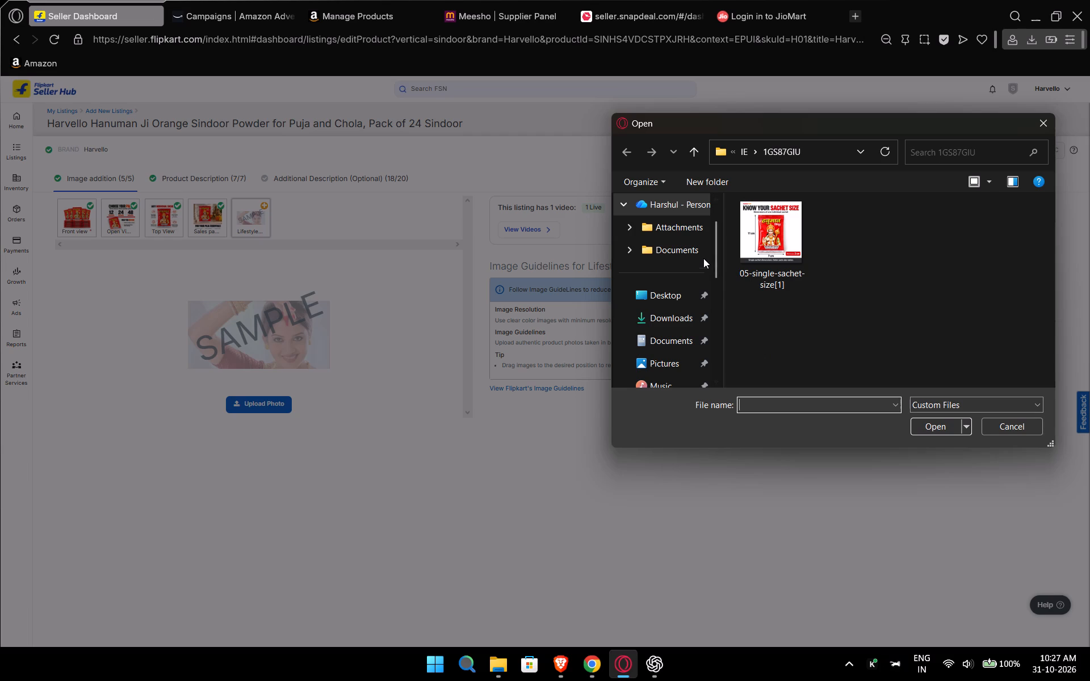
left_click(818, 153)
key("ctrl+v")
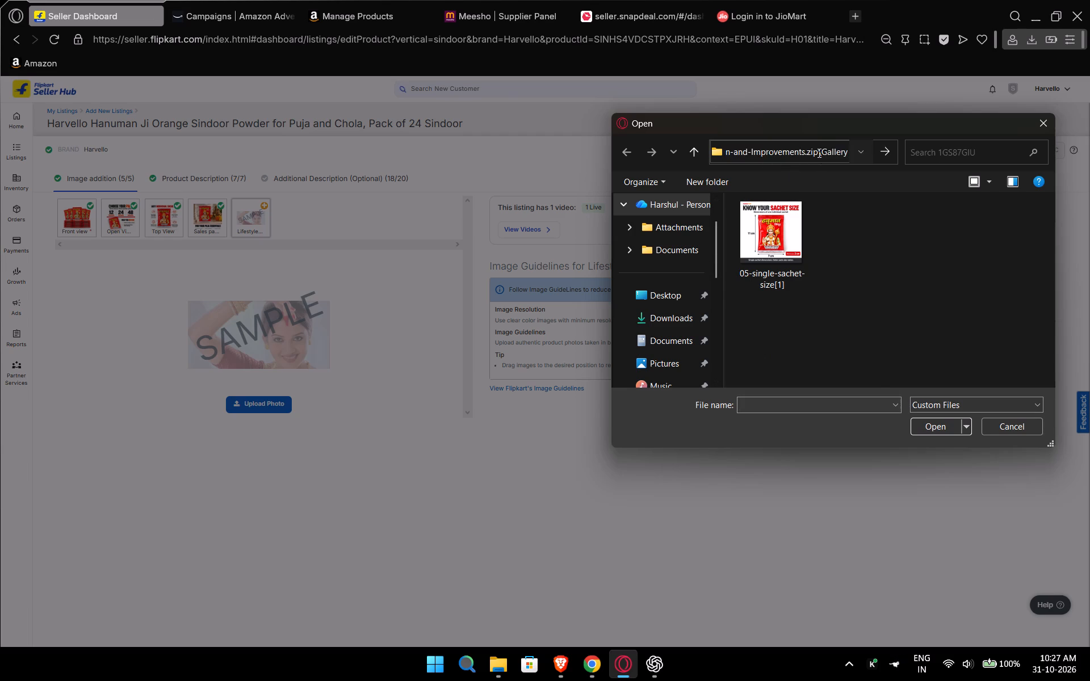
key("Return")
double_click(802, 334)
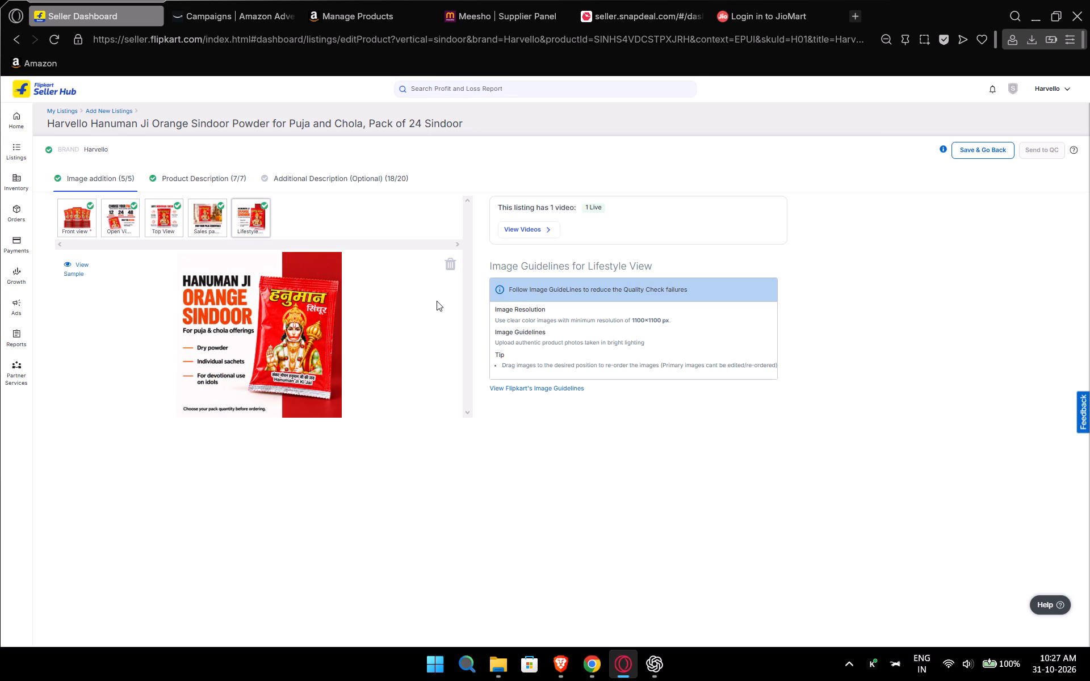
Check the listing's other photos and replace the Lifestyle View photo with the Harvello logo image from the recent files.
left_click(208, 222)
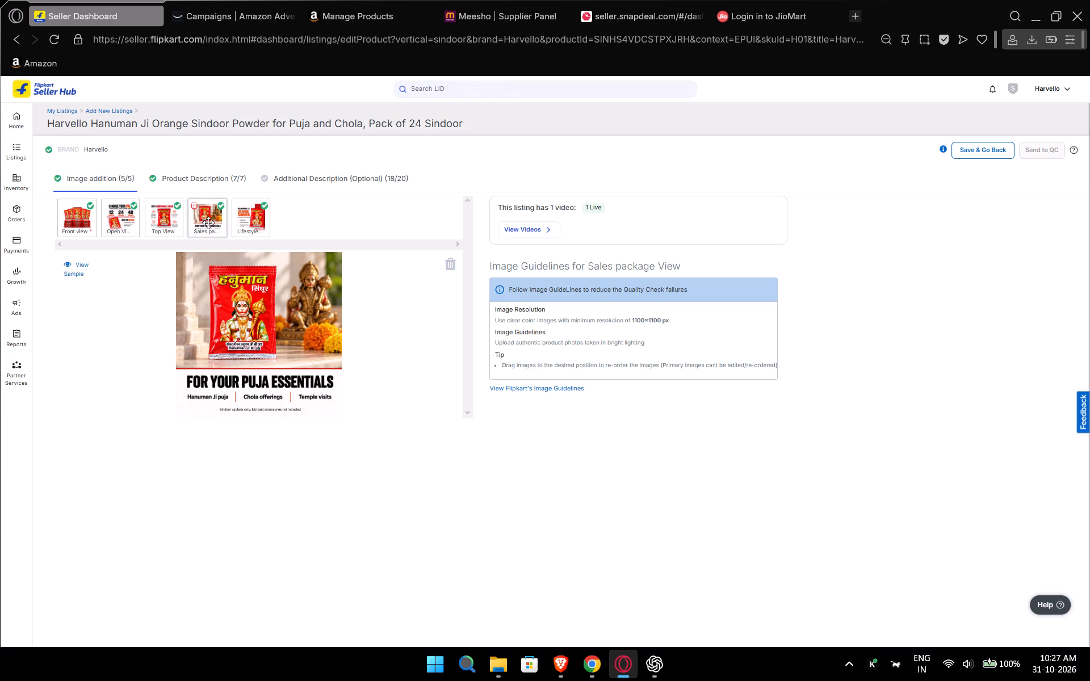
left_click(157, 222)
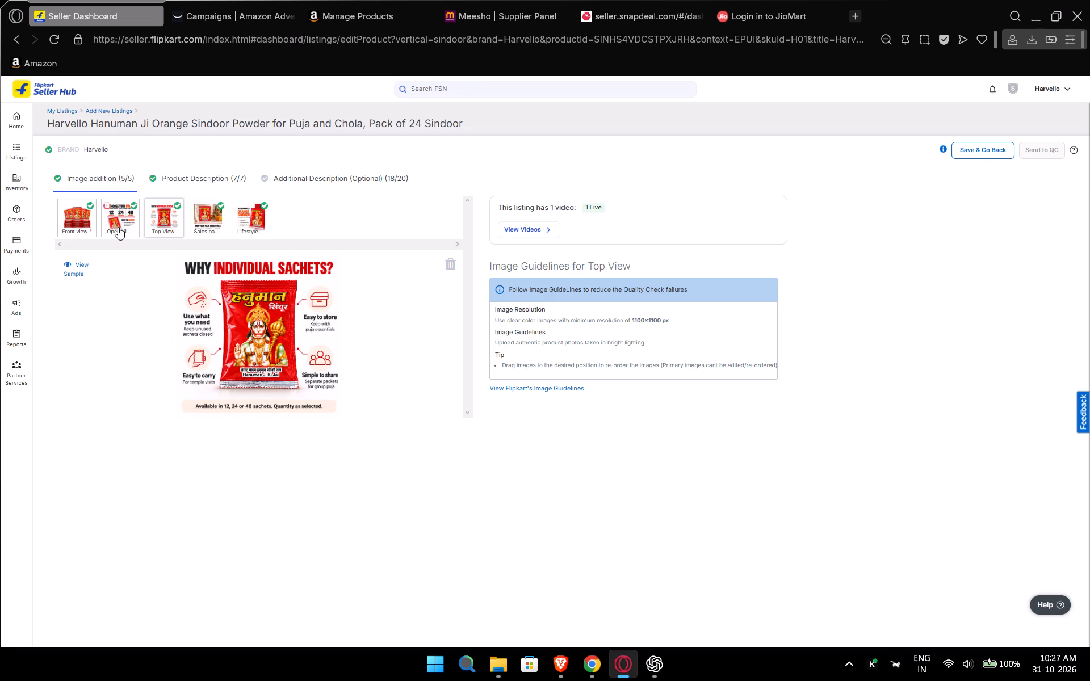
left_click(118, 227)
left_click(77, 223)
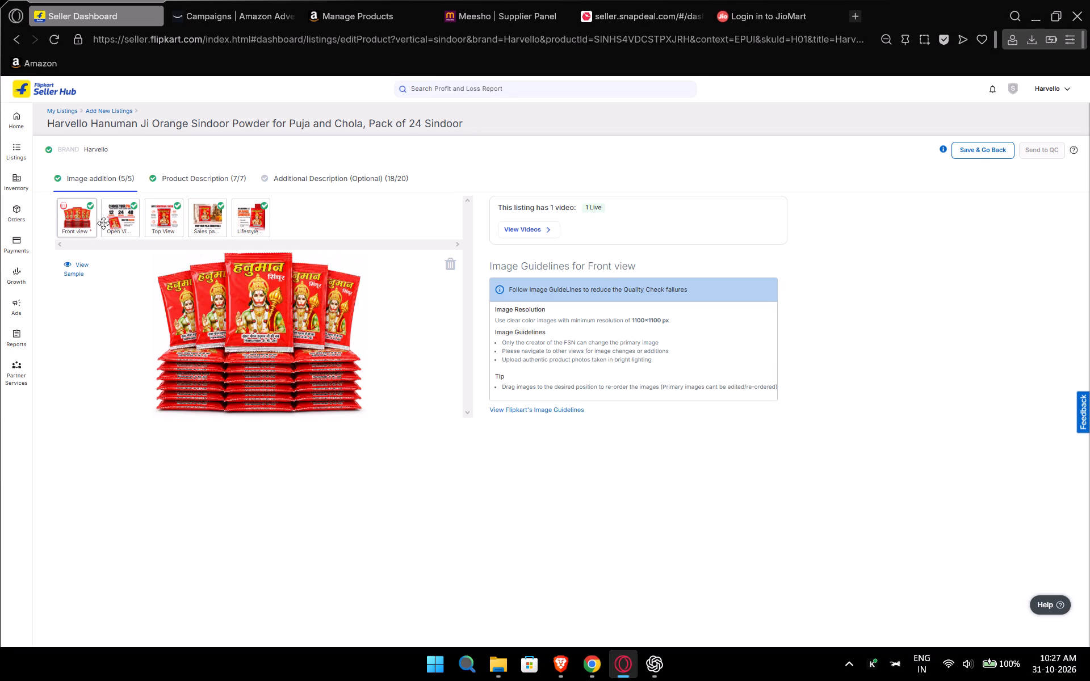
left_click(260, 218)
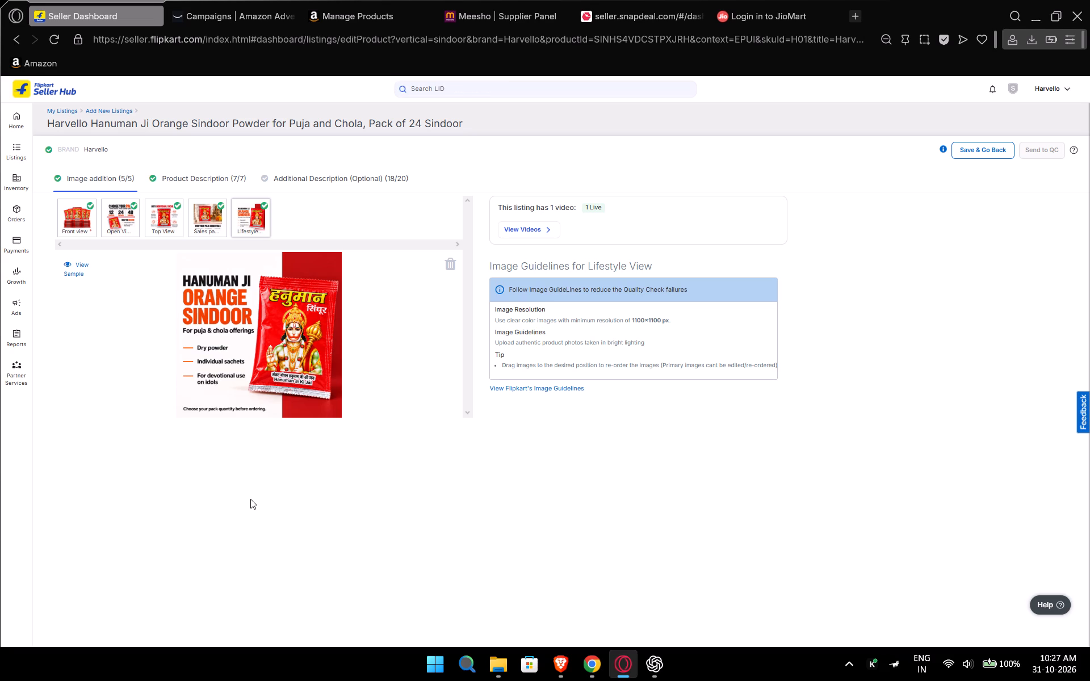
left_click(448, 264)
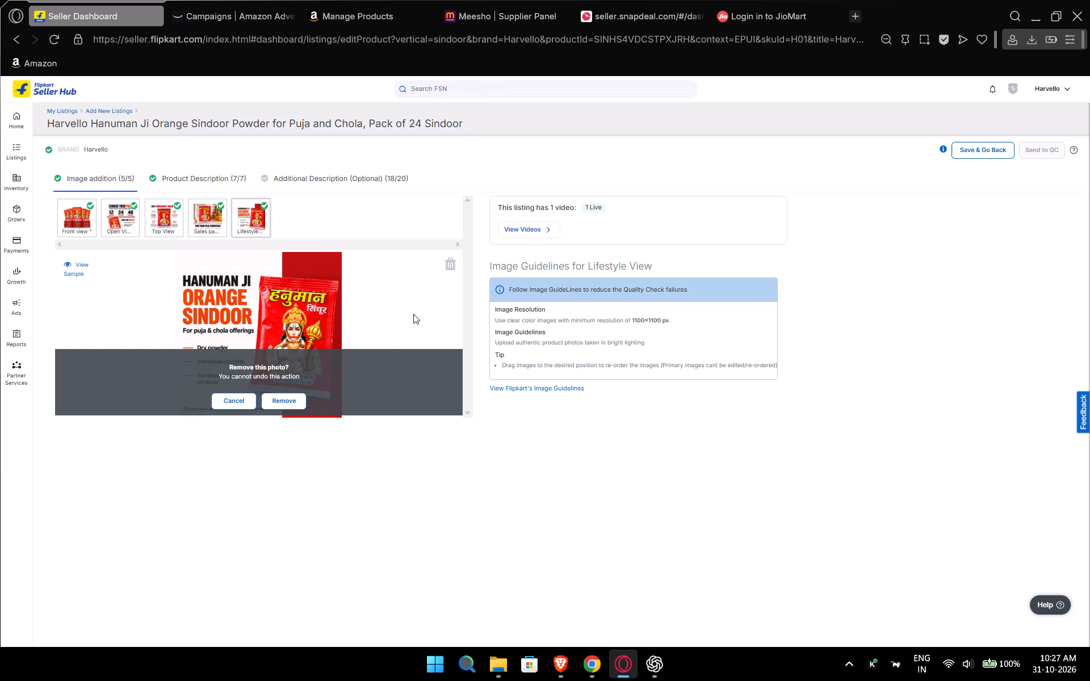
left_click(278, 403)
left_click(255, 401)
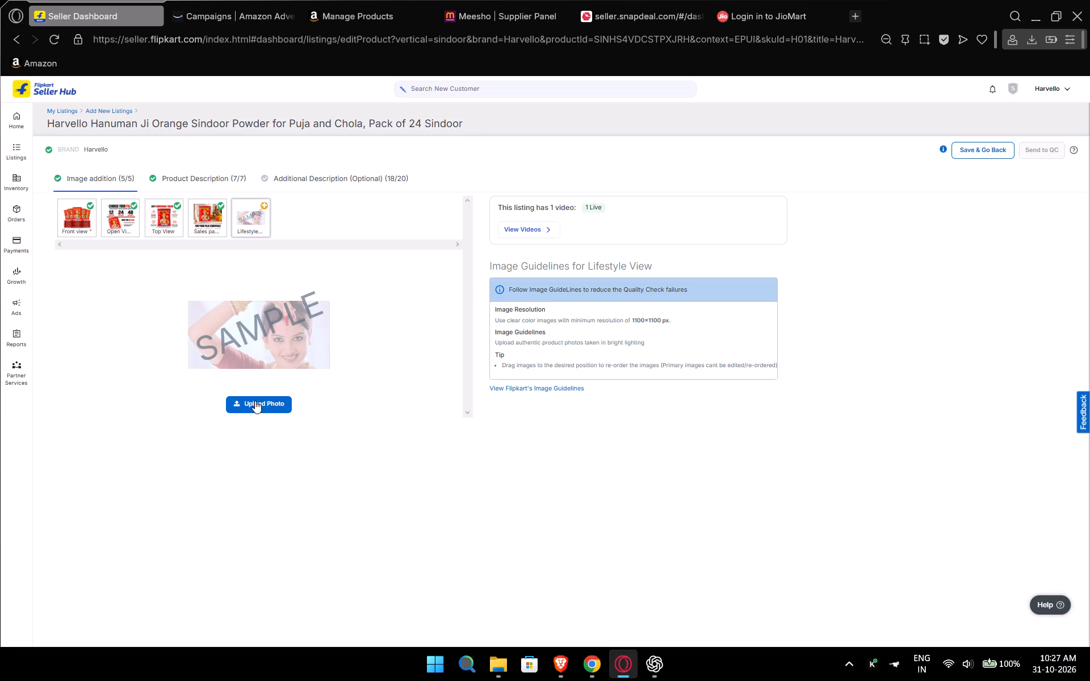
left_click(270, 145)
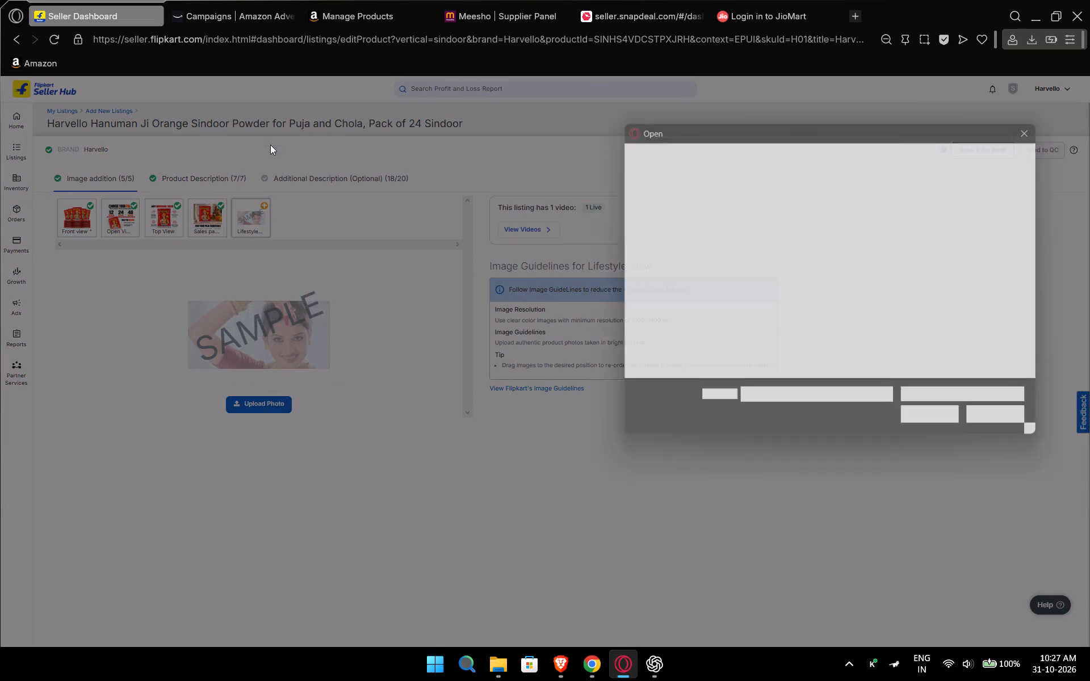
left_click(1049, 113)
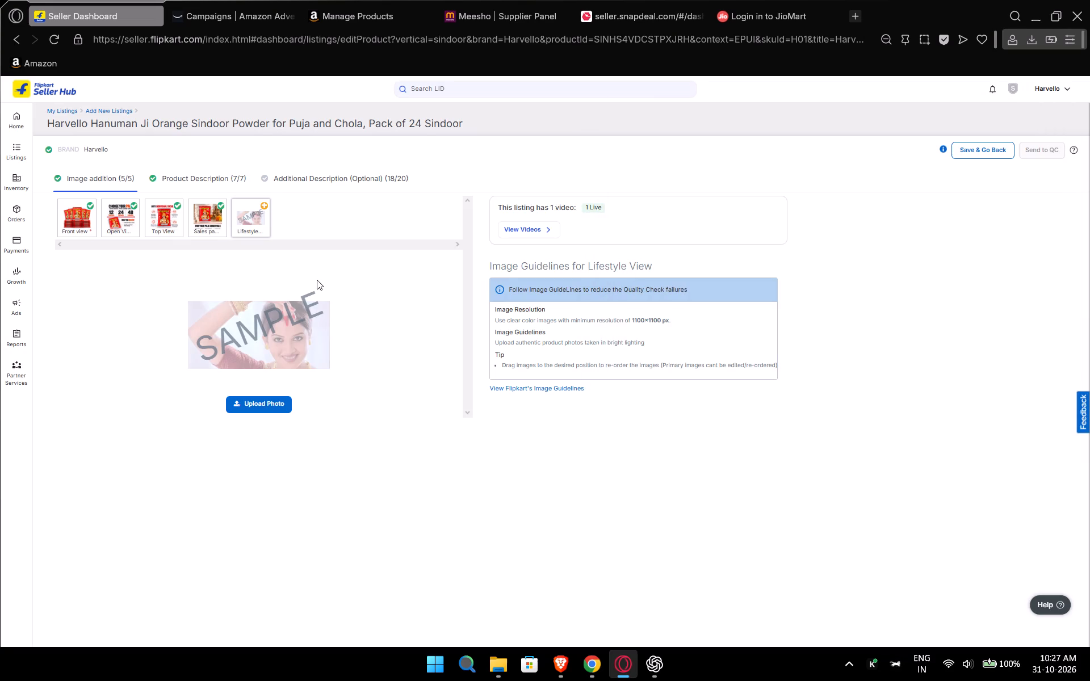
left_click(267, 407)
scroll(355, 281, "down", 1)
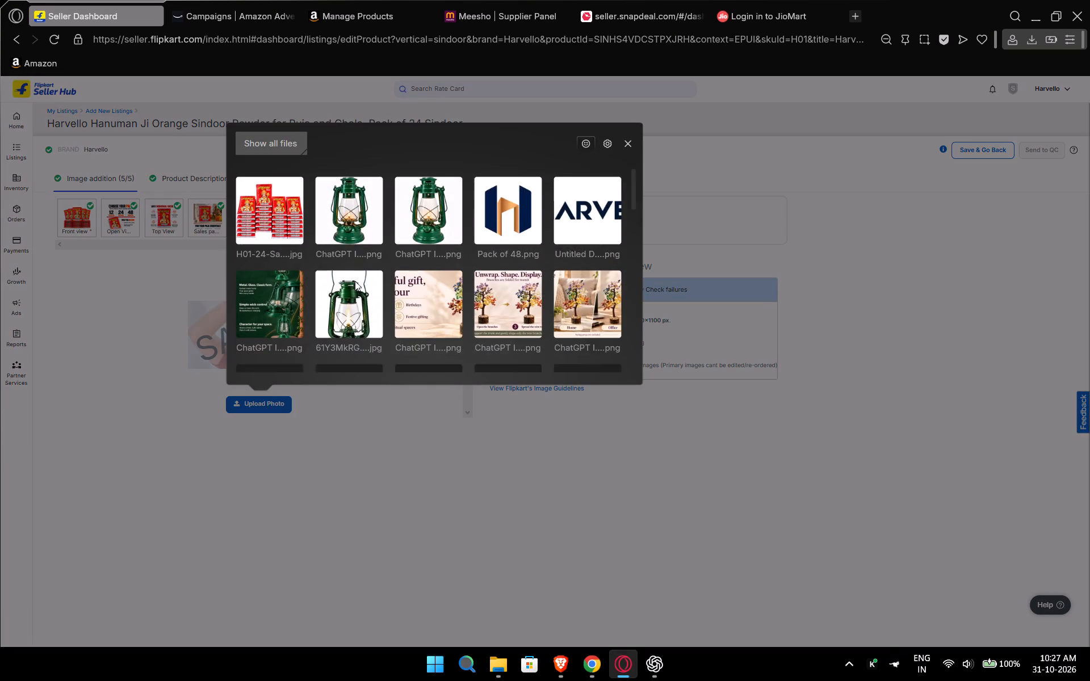
scroll(355, 281, "down", 1)
left_click(347, 236)
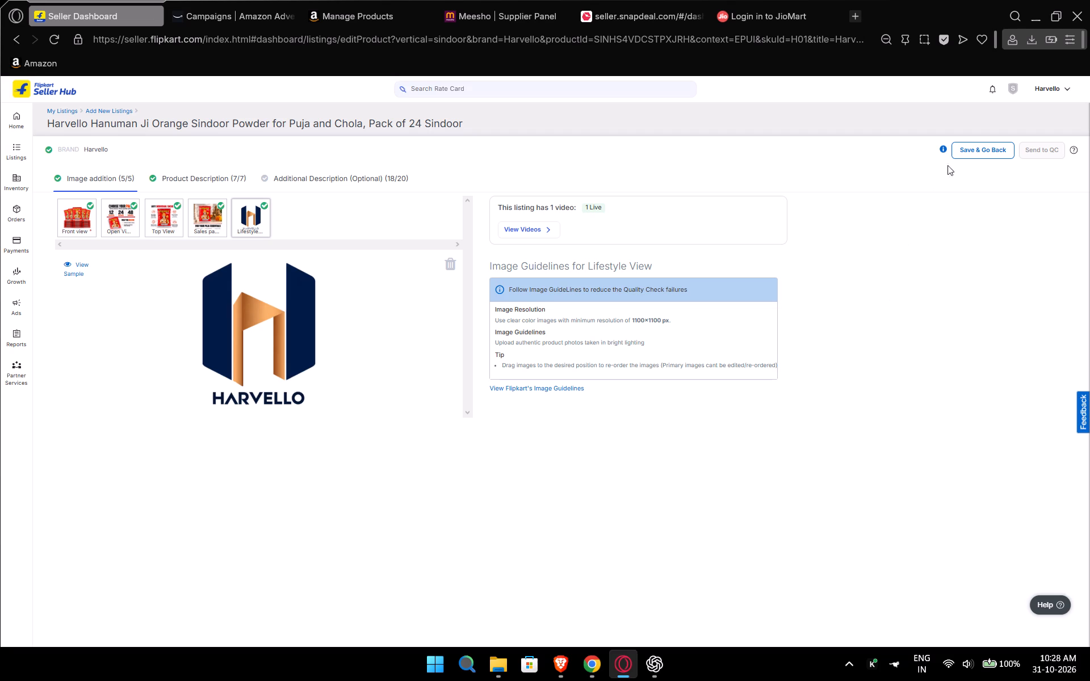
Save the H01 listing's photo changes and try to send the listing to QC.
left_click(972, 143)
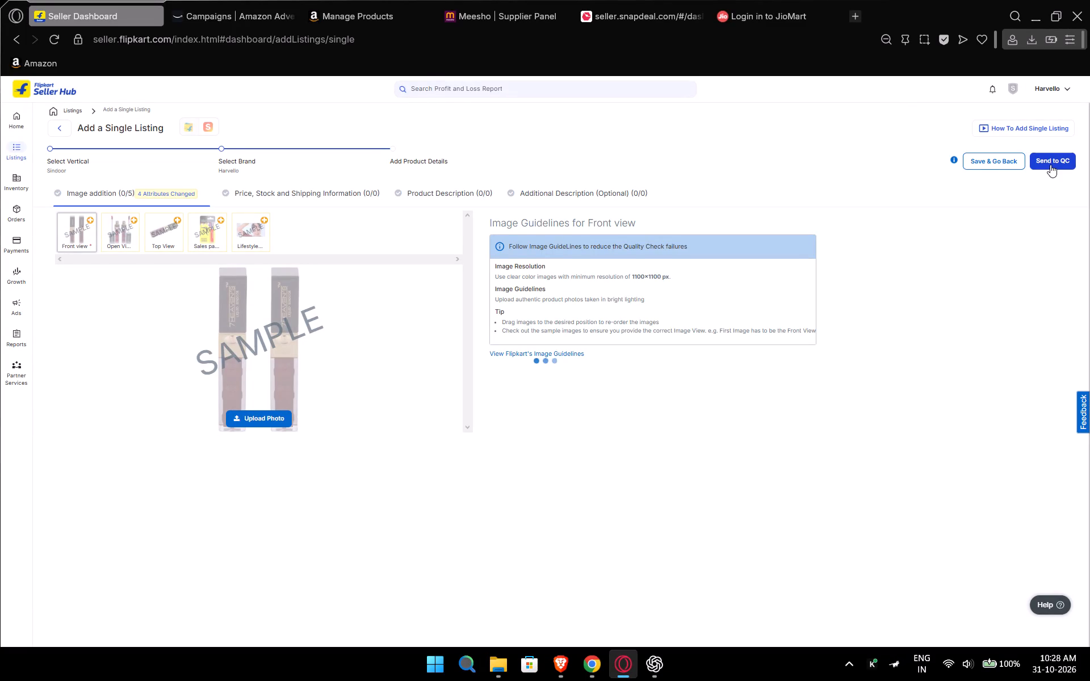
left_click(1050, 165)
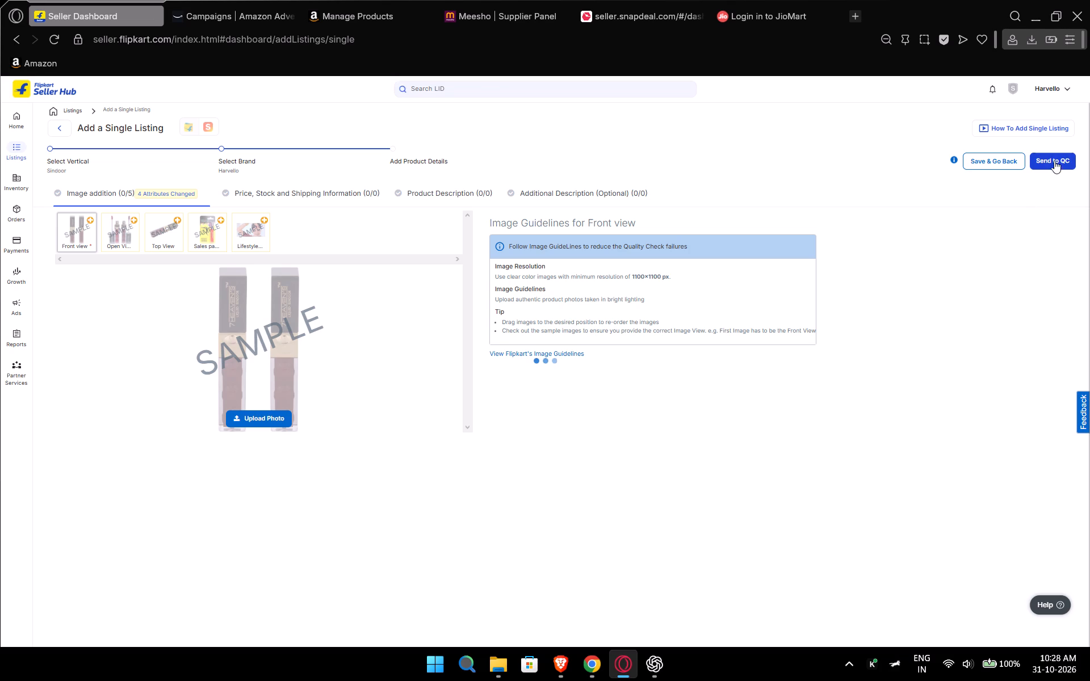
left_click(1055, 159)
left_click(1055, 159)
Reload the page, reopen H01's catalog from the active Flipkart listings, and add the search keyword kumkum.
key("ctrl+r")
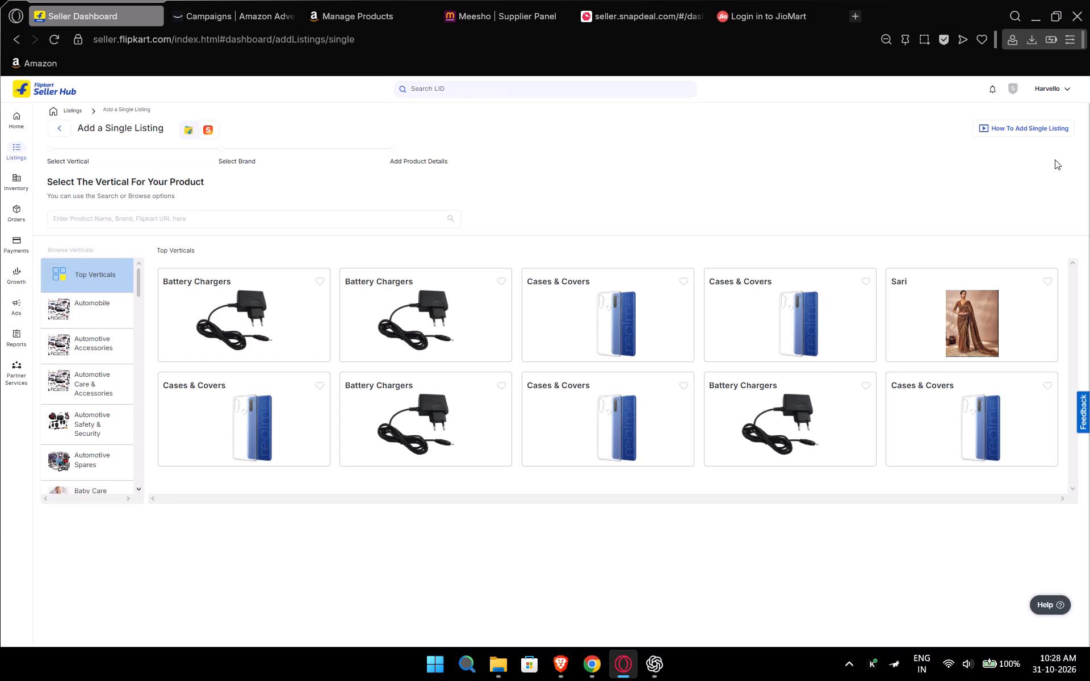
left_click(5, 144)
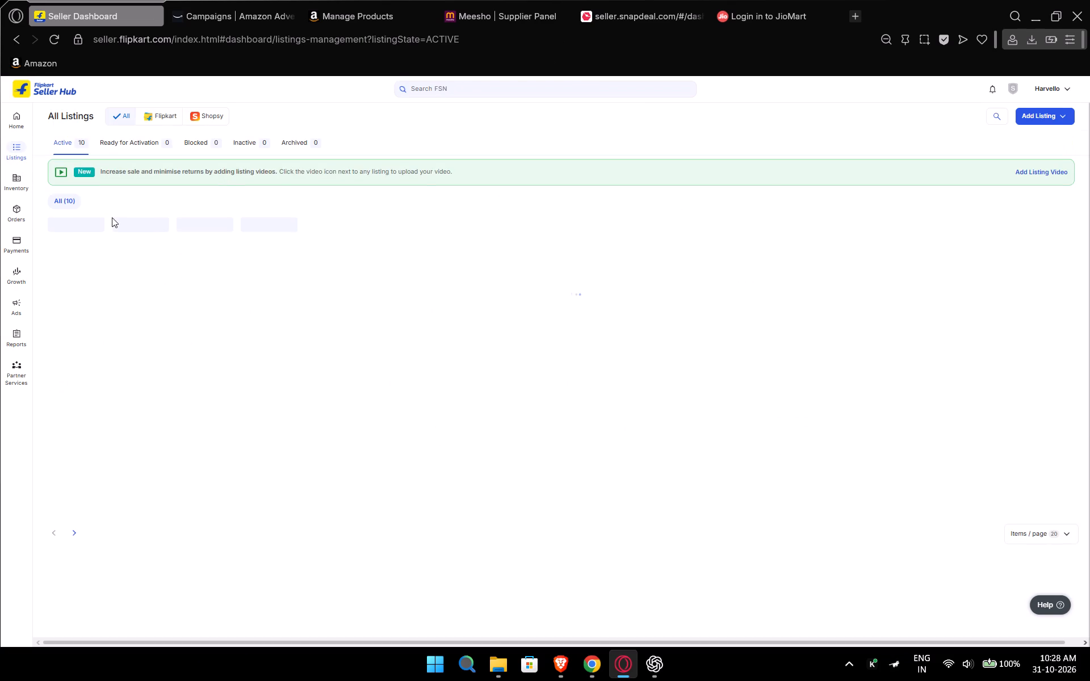
left_click(169, 115)
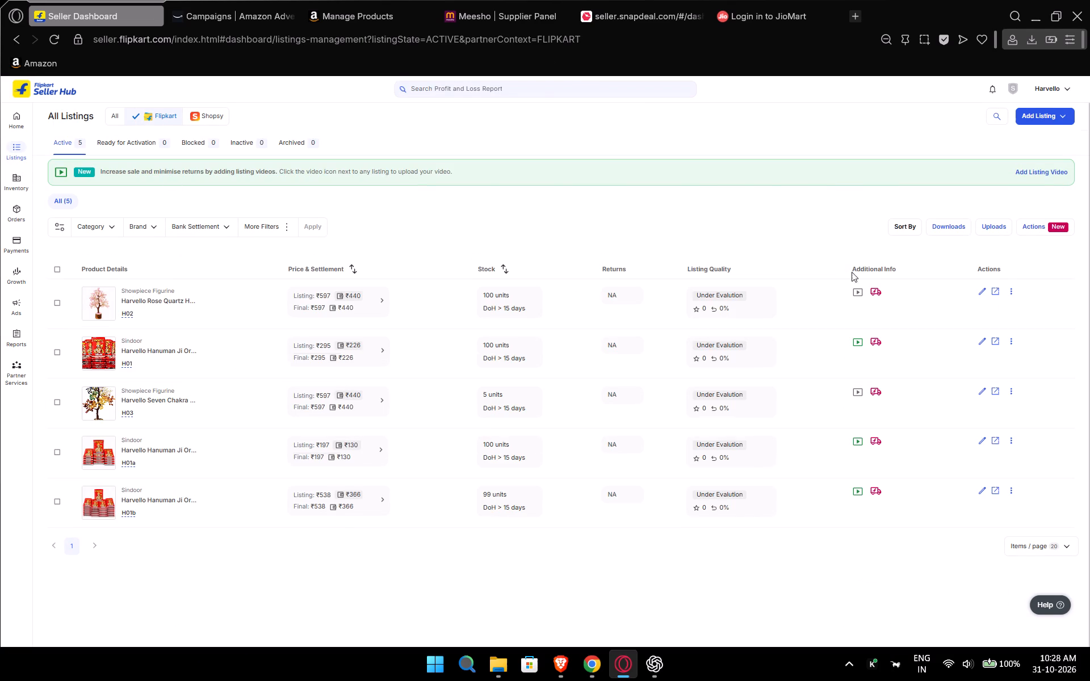
left_click(1011, 338)
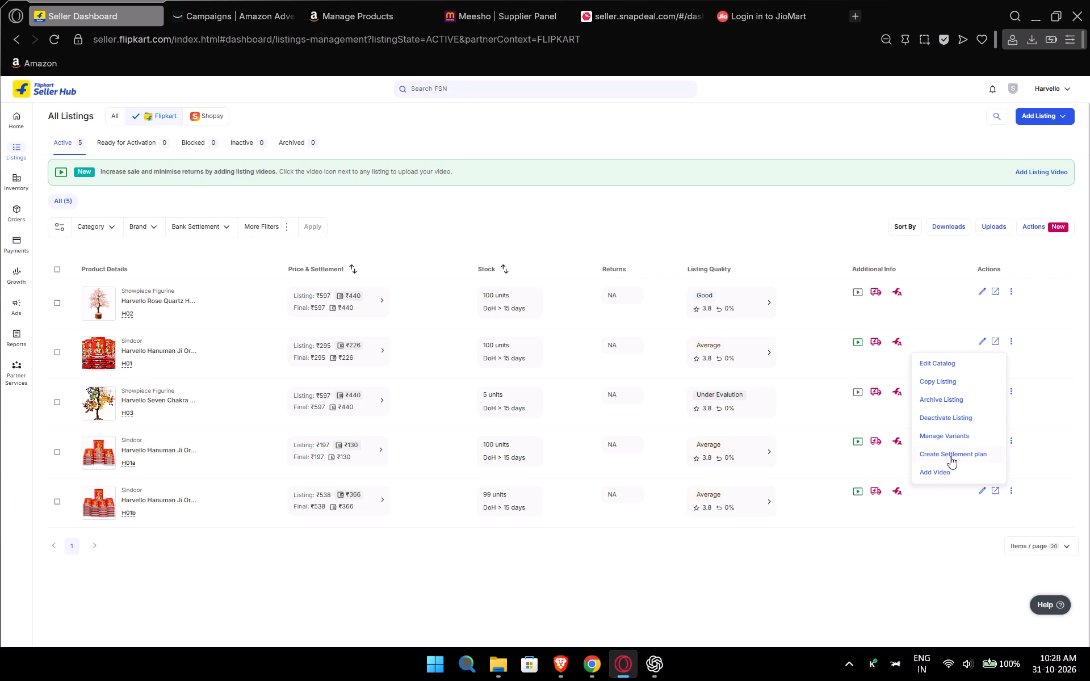
left_click(954, 362)
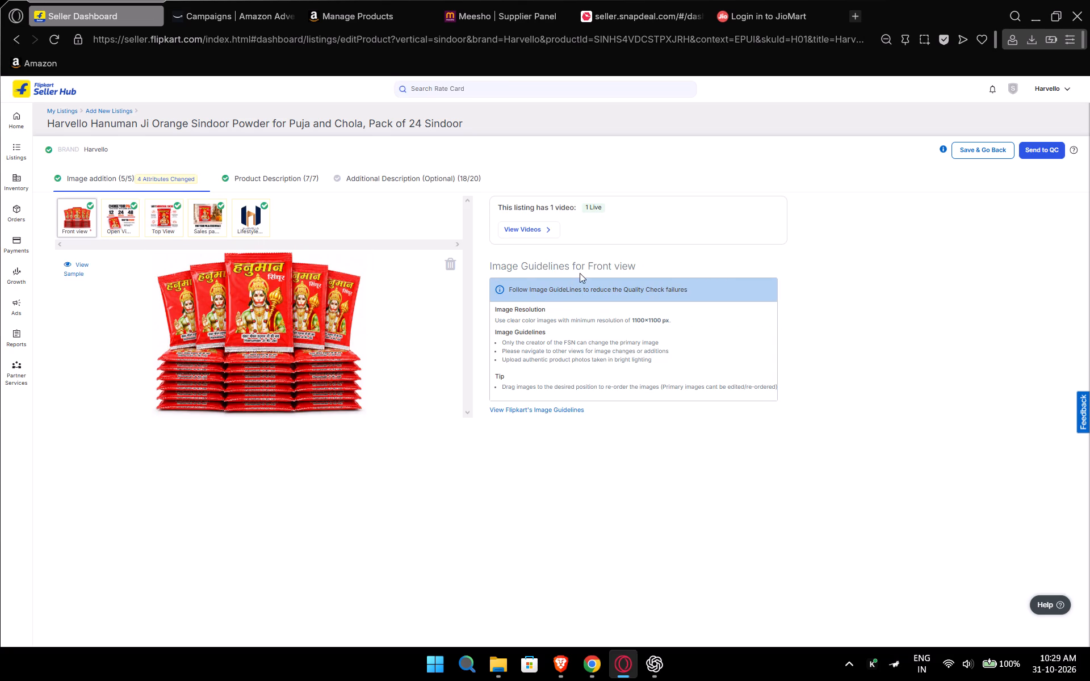
left_click(422, 184)
left_click(261, 367)
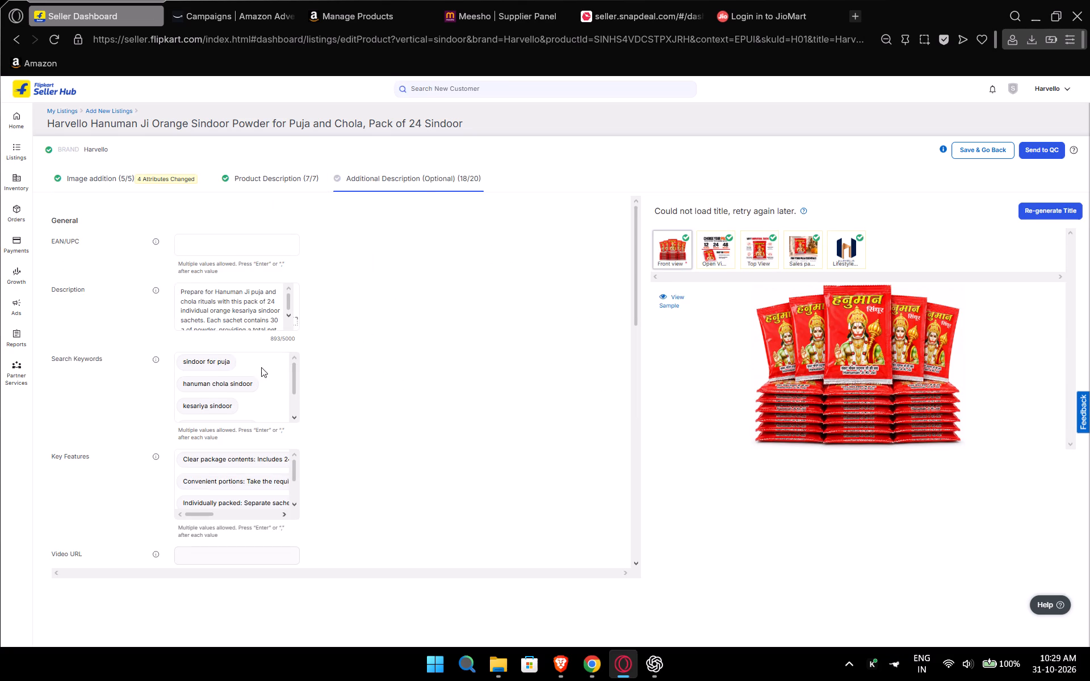
type("kum")
key("BackSpace")
key("BackSpace")
key("BackSpace")
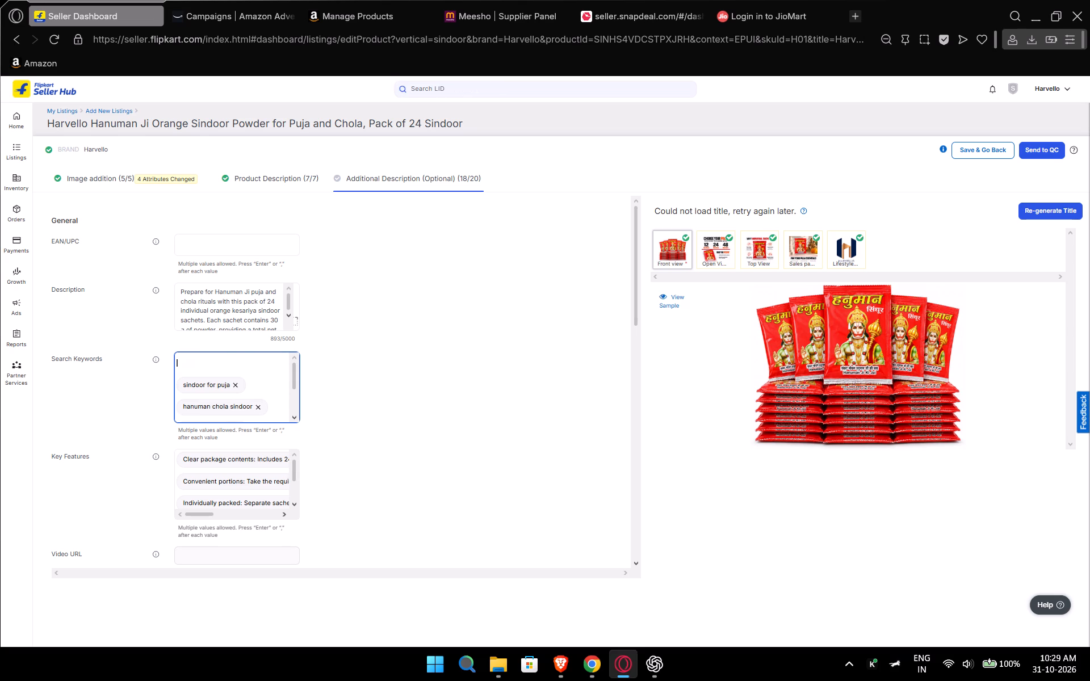
type("kumkum")
key("Return")
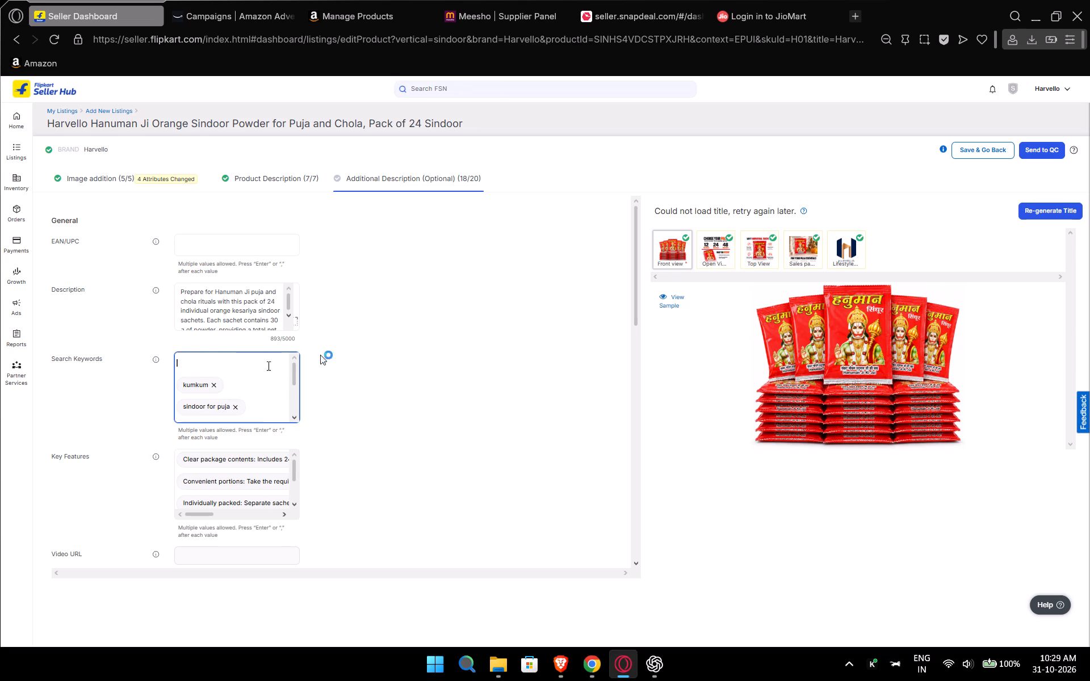
left_click(395, 375)
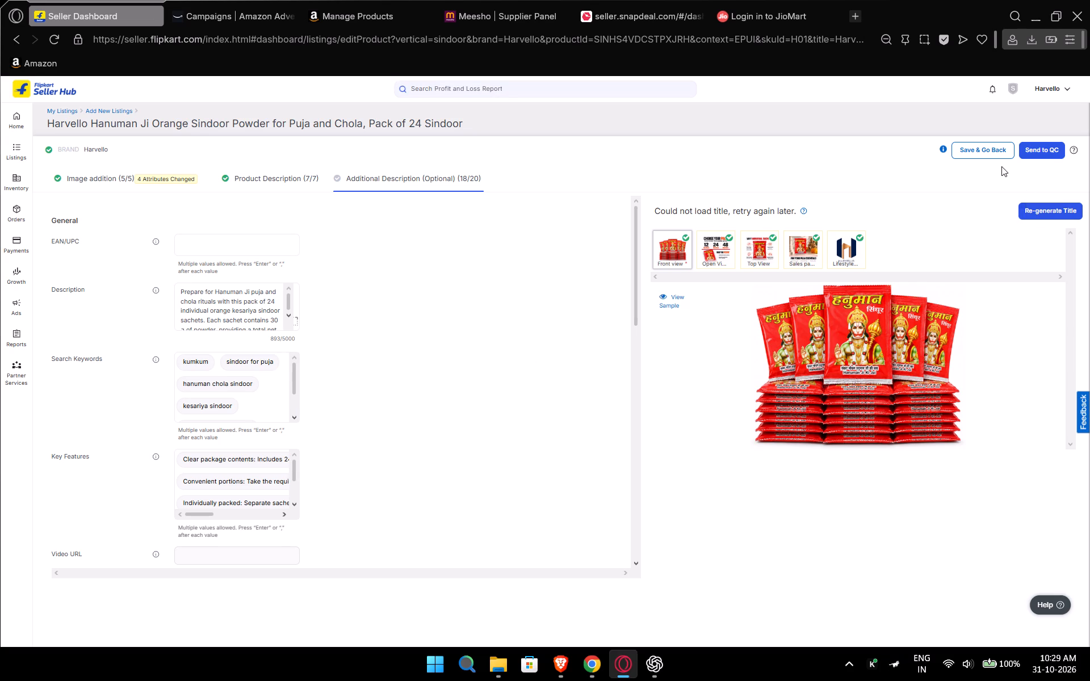
Save the H01 listing's changes and try to send it to QC.
left_click(985, 151)
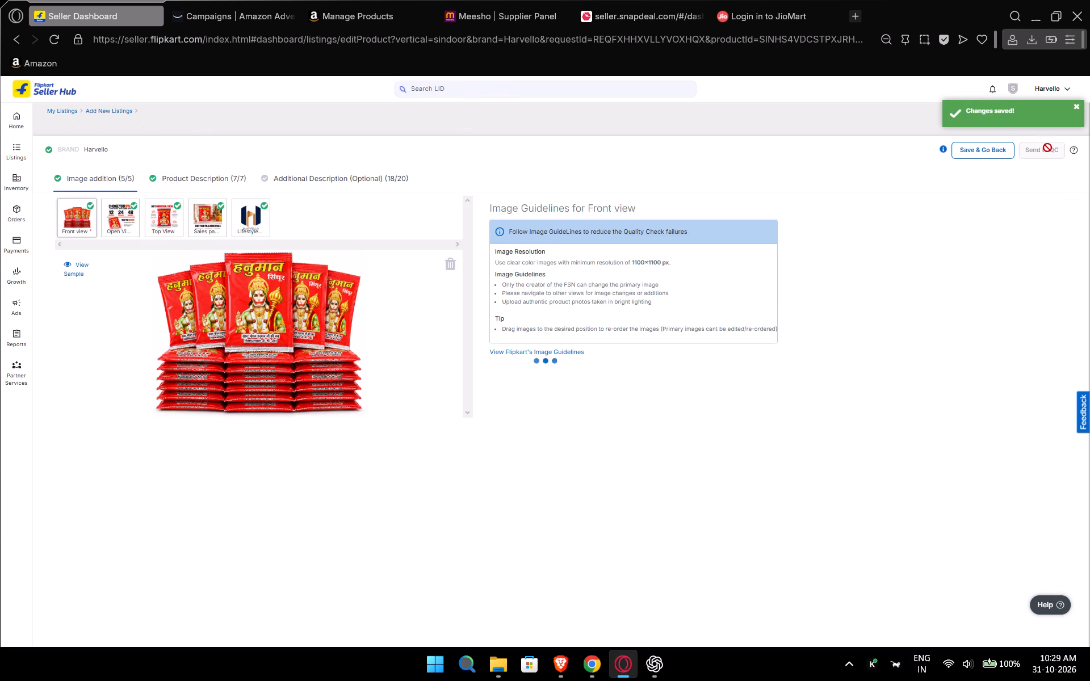
left_click(1039, 151)
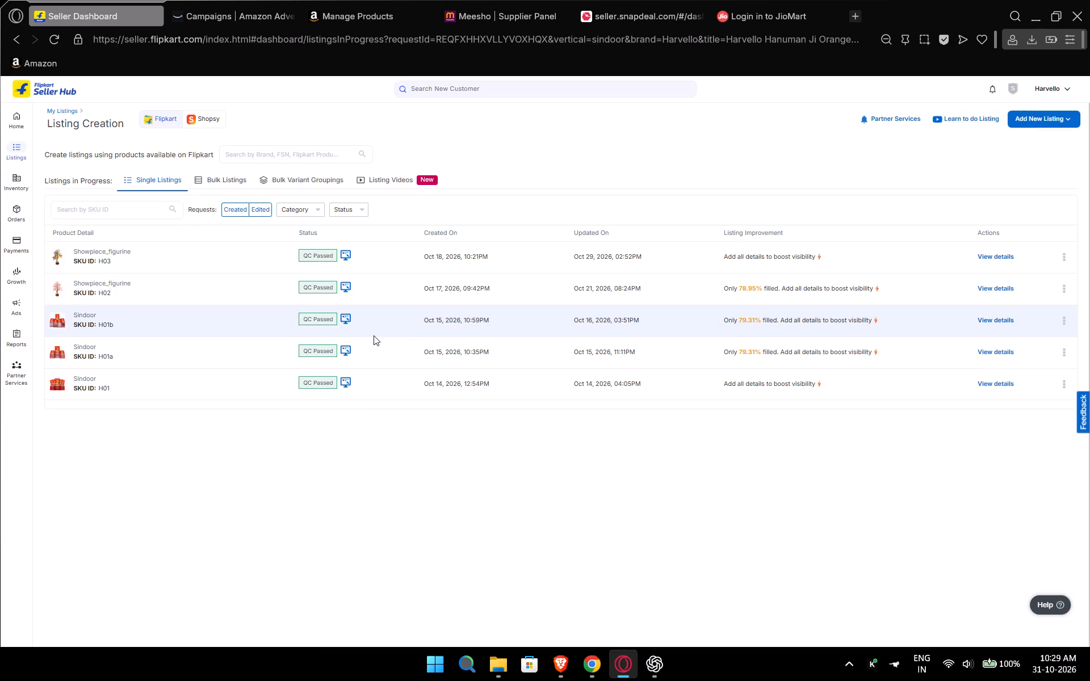
Open the catalog of Flipkart listing H01a for editing and add the search keyword kumkum.
left_click(9, 142)
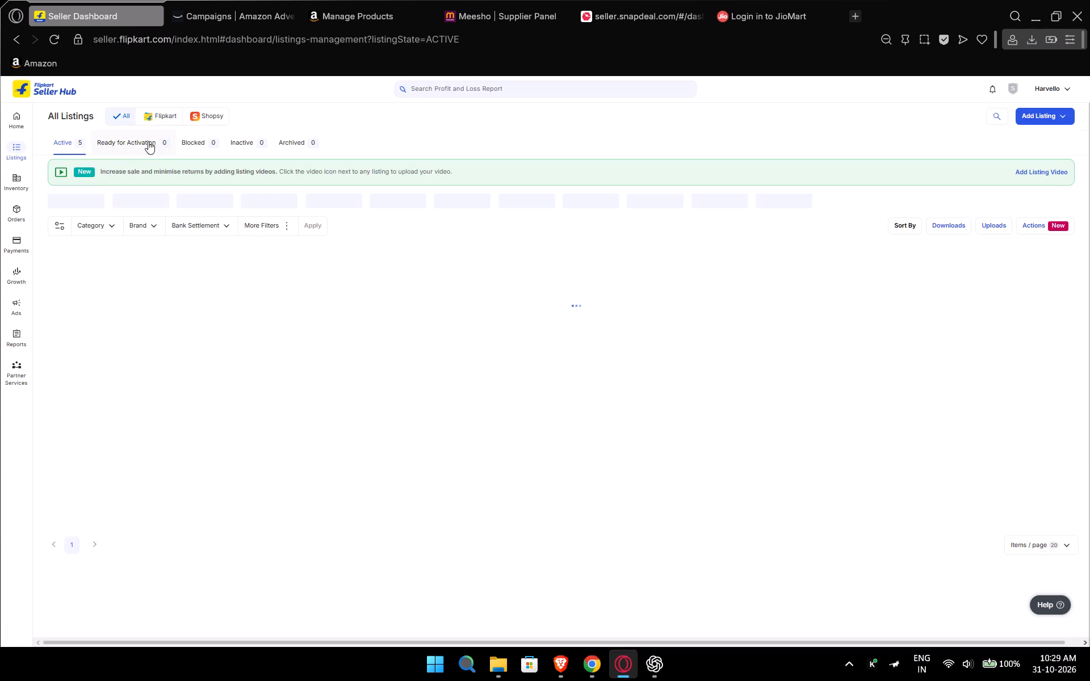
left_click(158, 122)
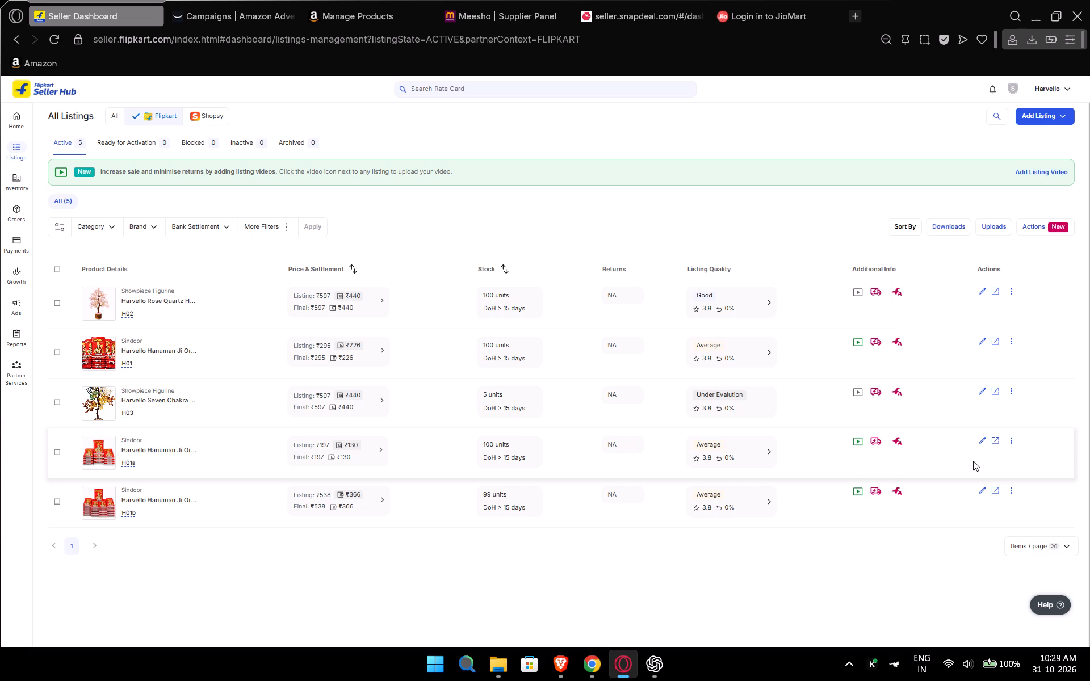
left_click(1011, 440)
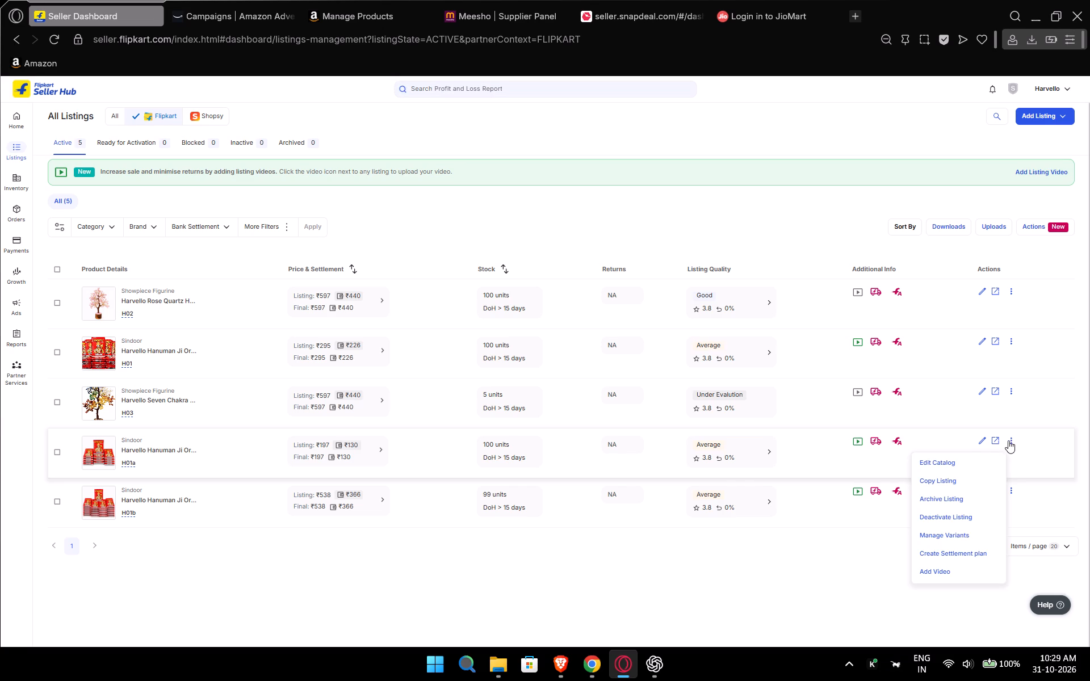
left_click(972, 459)
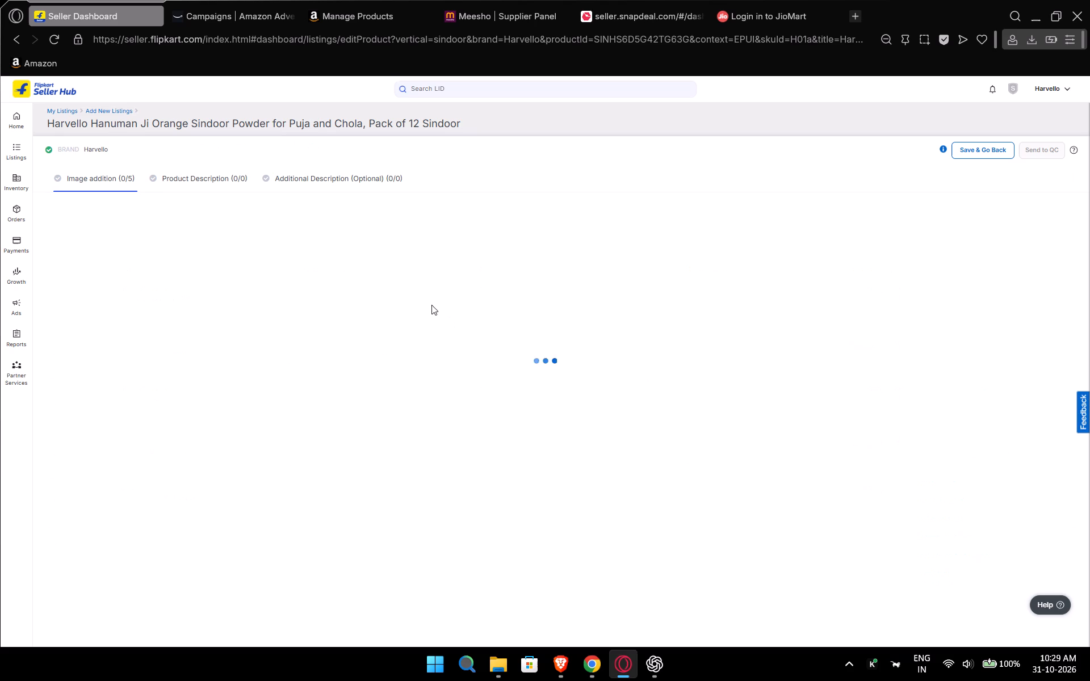
left_click(192, 179)
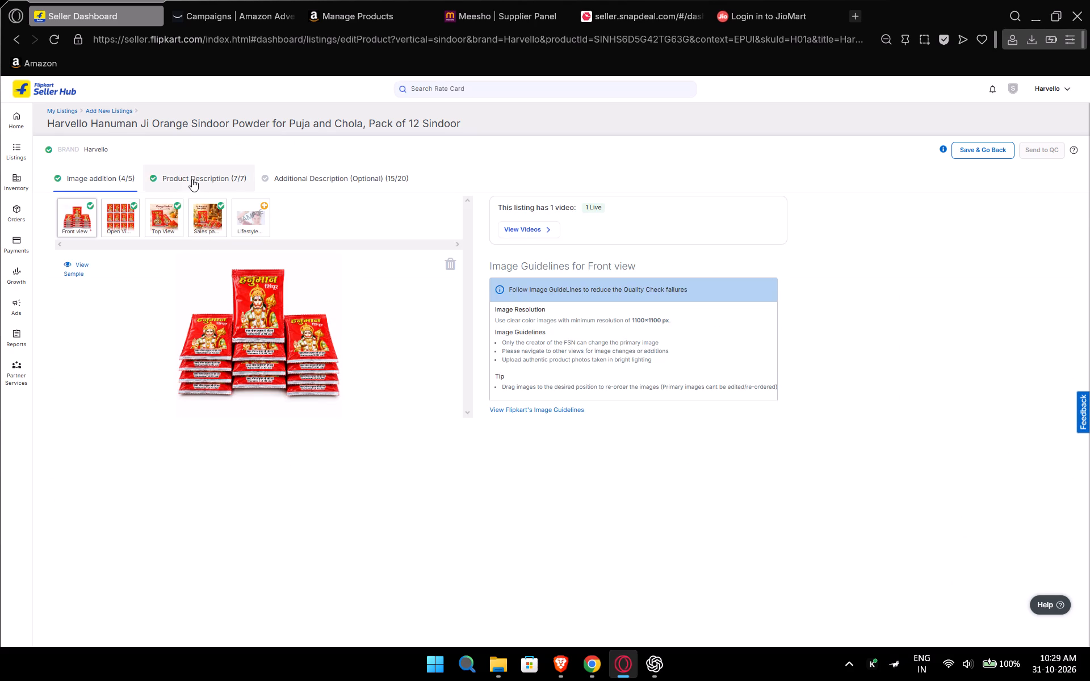
left_click(303, 175)
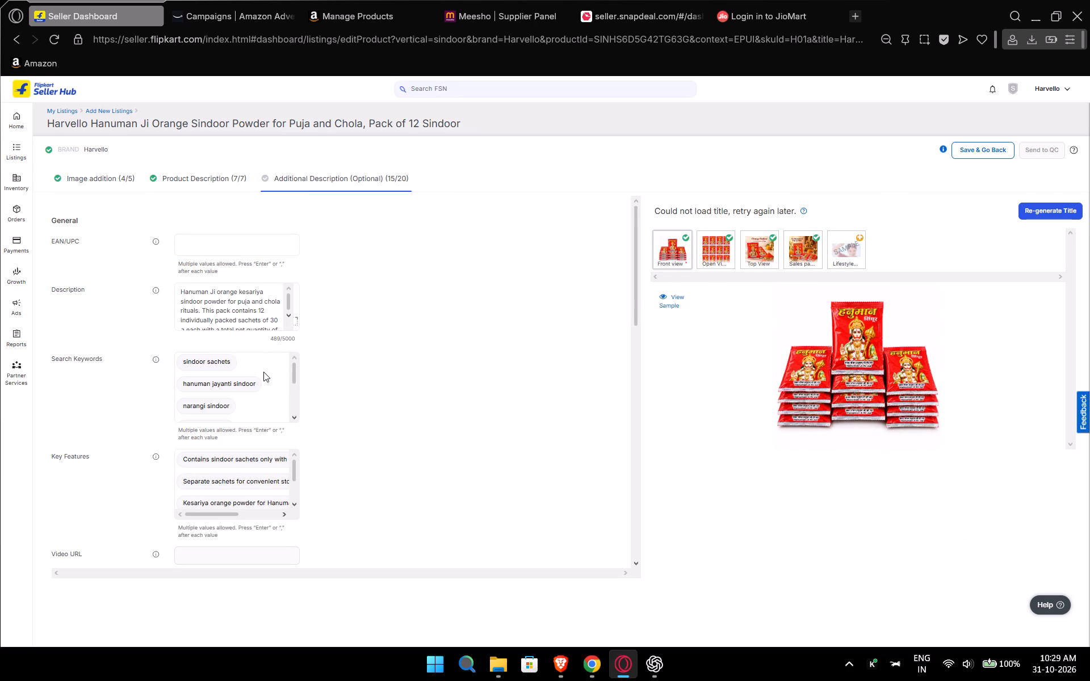
scroll(263, 372, "up", 1)
left_click(258, 370)
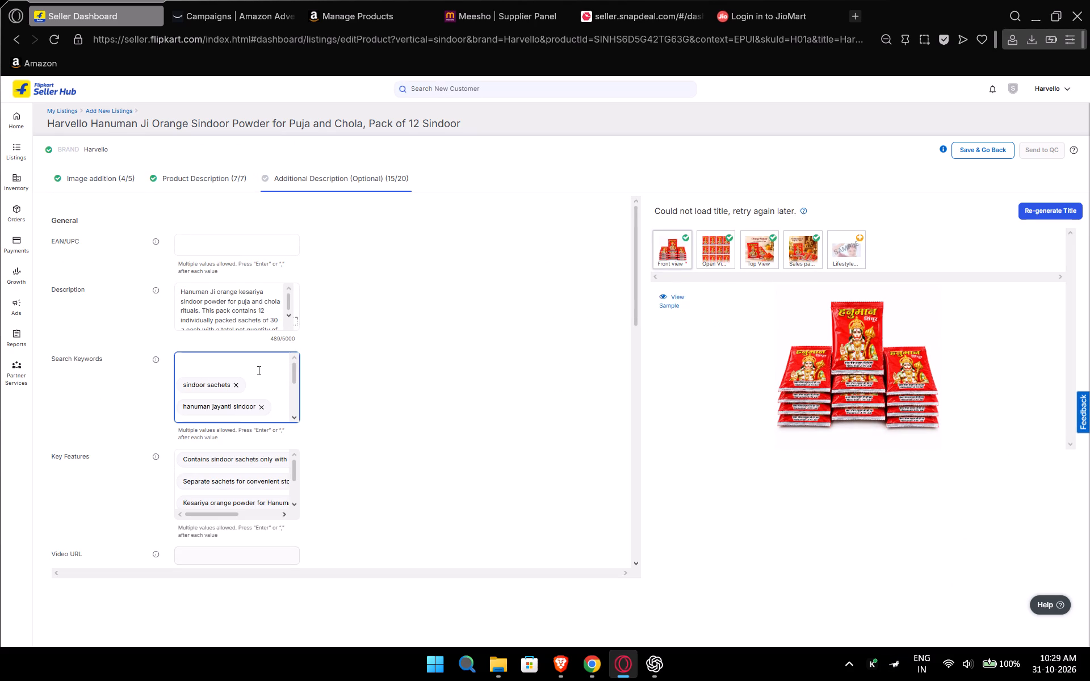
type("kumkum")
key("Return")
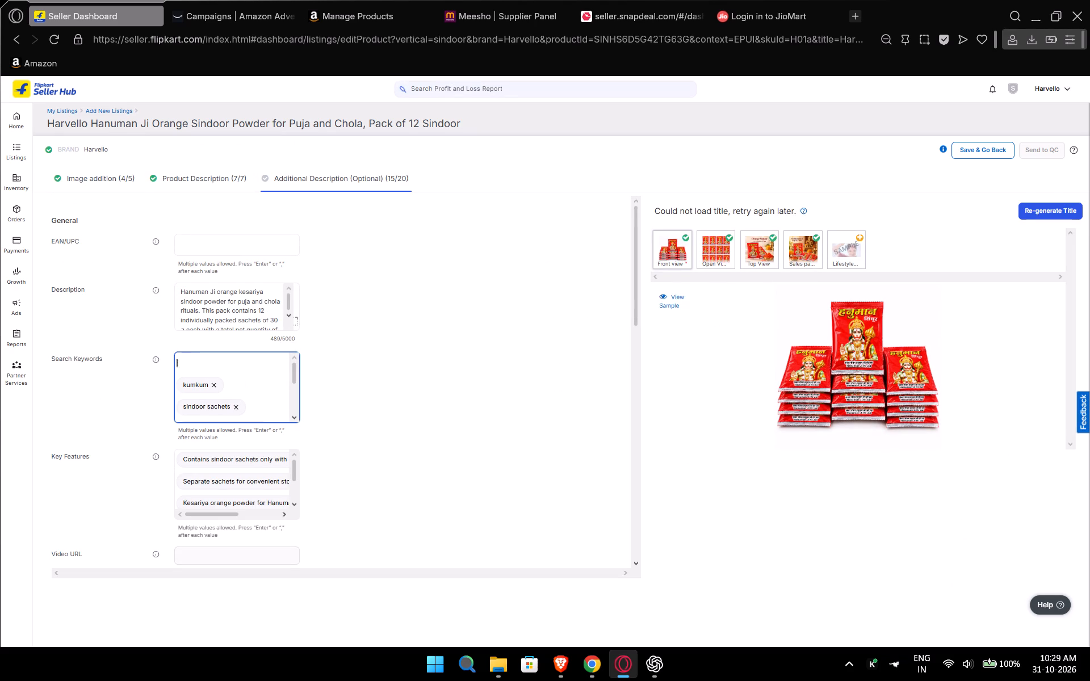
left_click(392, 369)
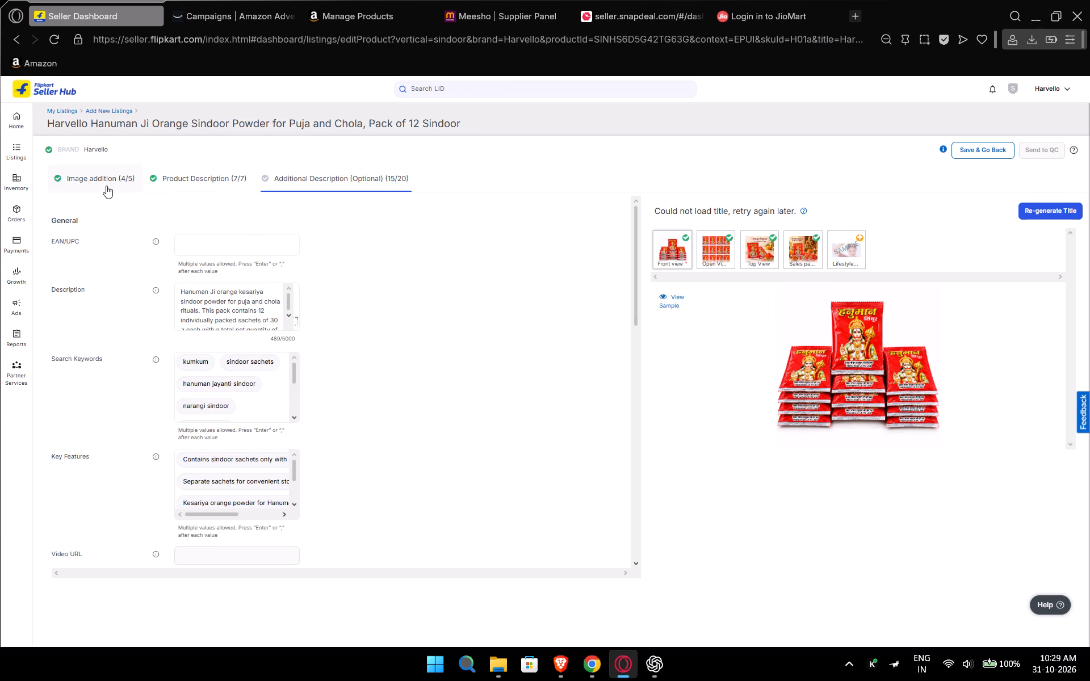
Remove the existing Open View, Top View and Sales package View photos from the H01a listing.
left_click(106, 186)
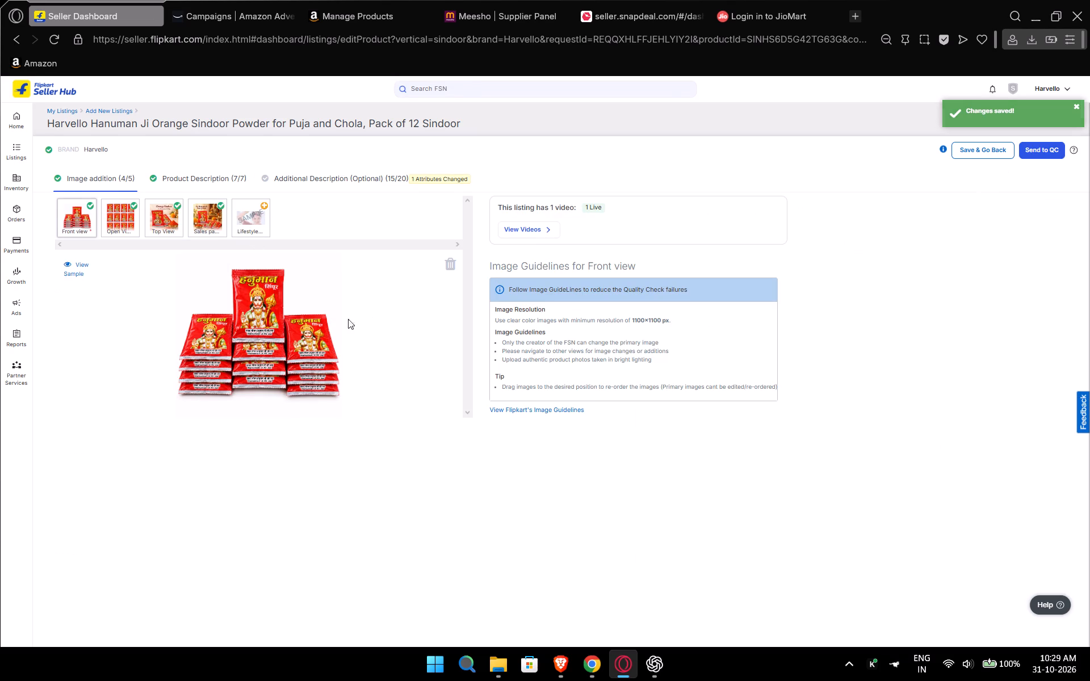
left_click(131, 220)
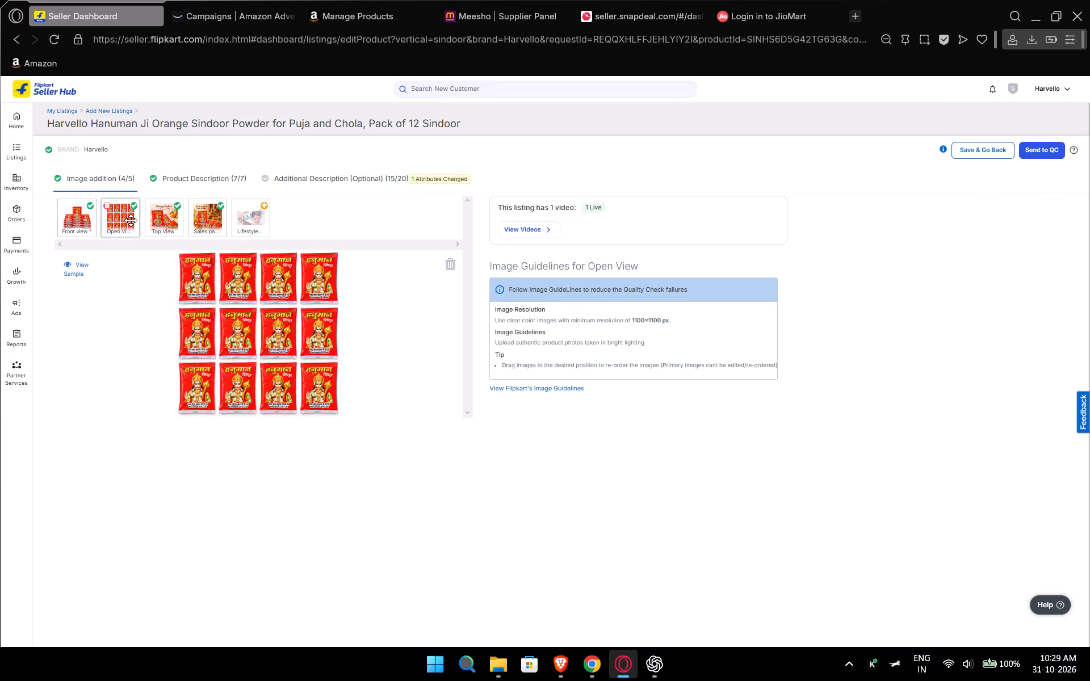
left_click(450, 259)
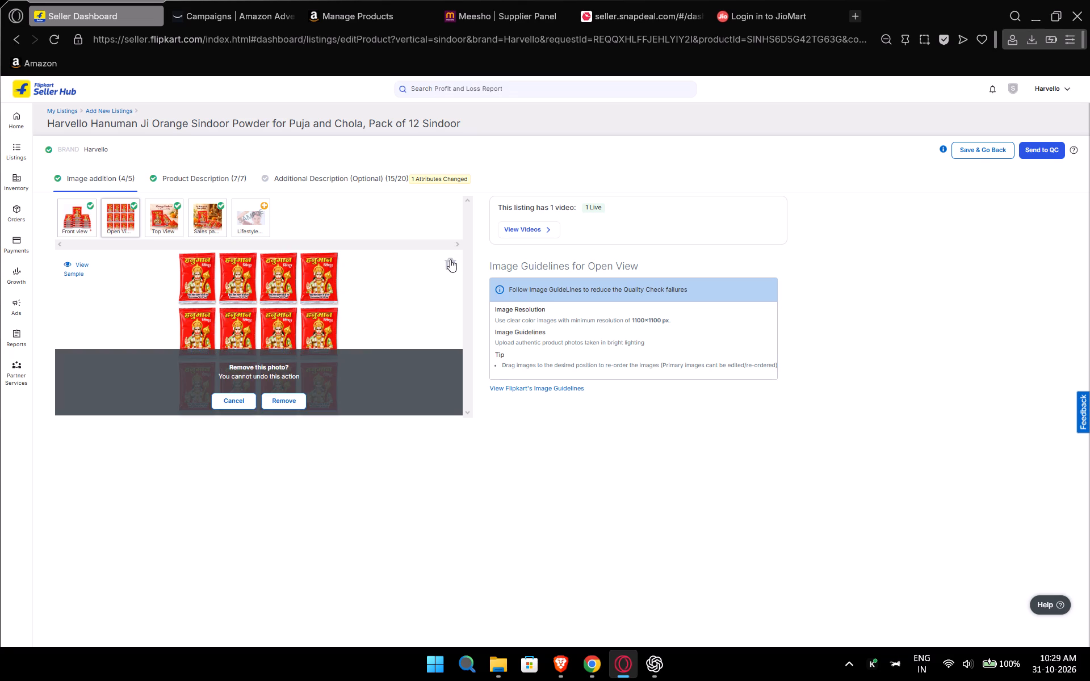
left_click(271, 405)
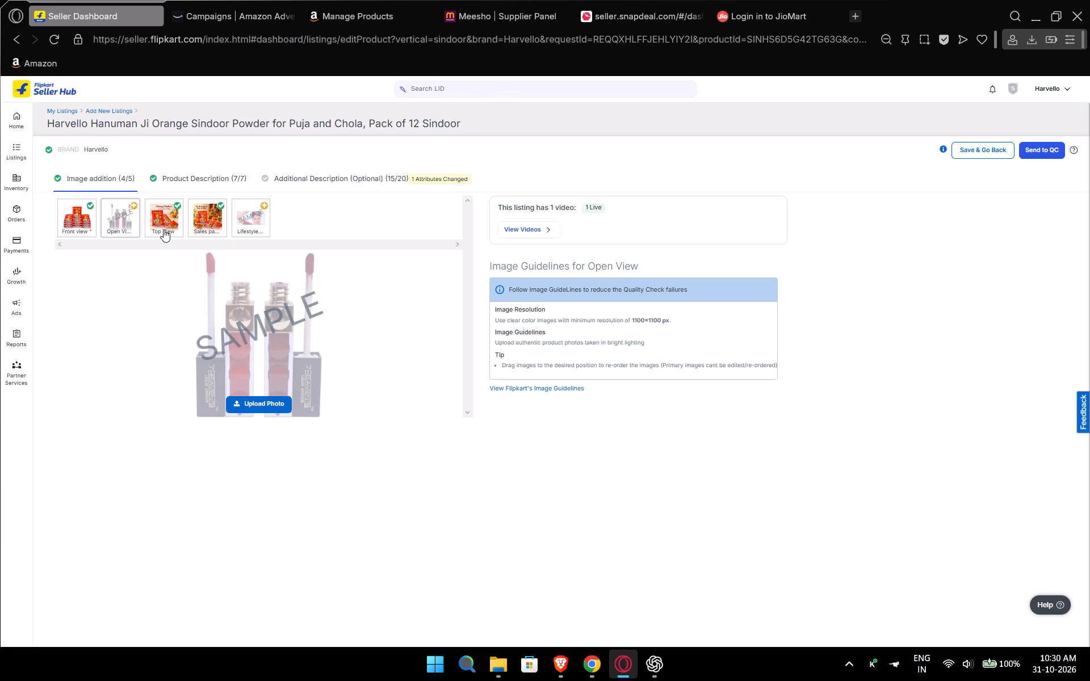
left_click(161, 218)
left_click(446, 260)
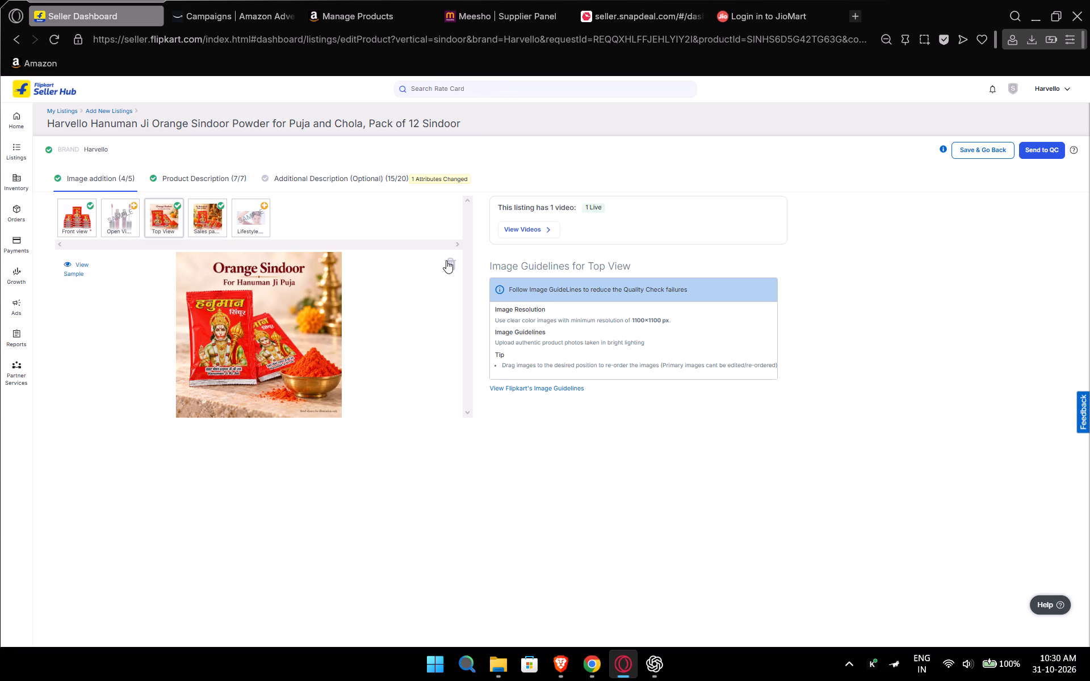
left_click(279, 401)
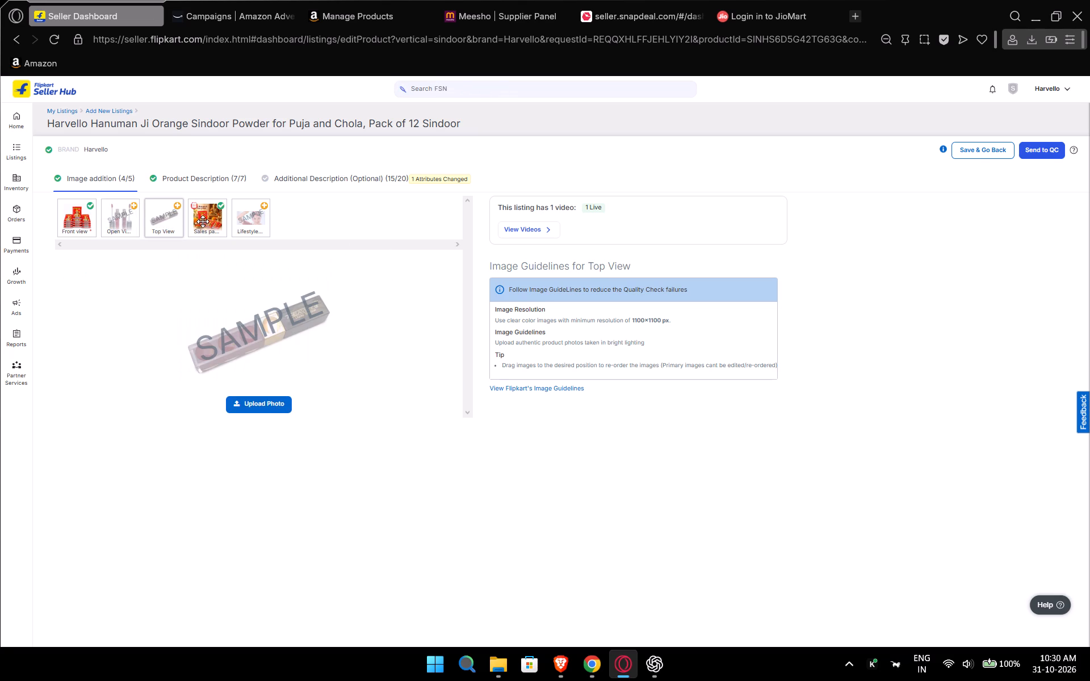
left_click(203, 221)
left_click(450, 262)
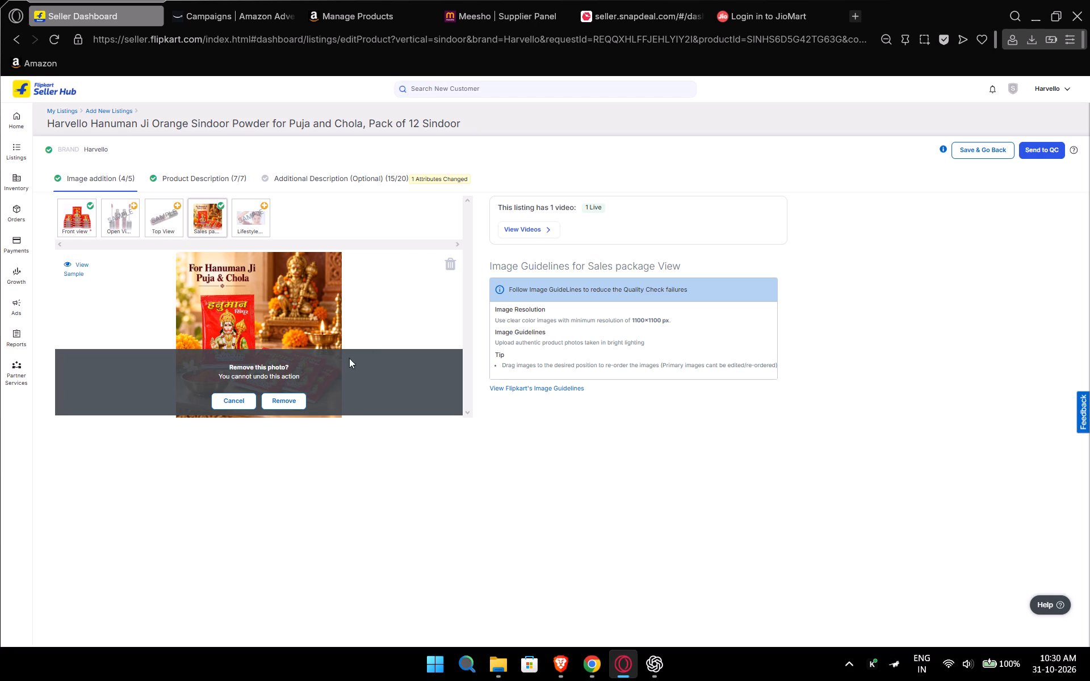
left_click(280, 400)
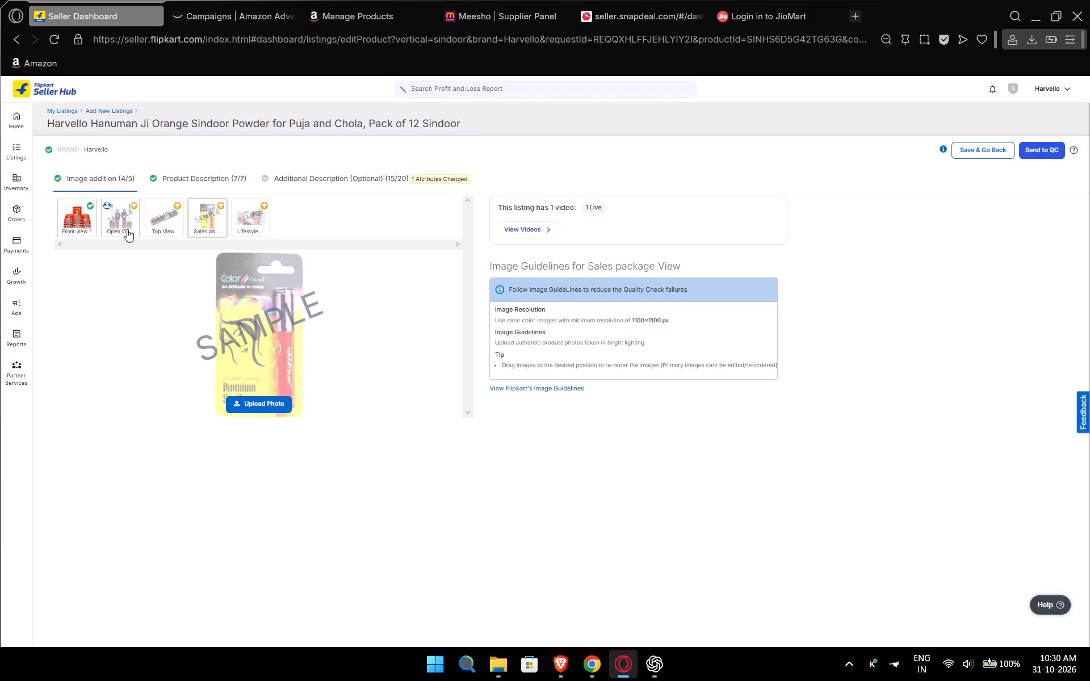
Upload the 02-pack-choices image from the sindoor zip's Gallery folder as the H01a listing's Open View photo.
left_click(127, 229)
left_click(271, 401)
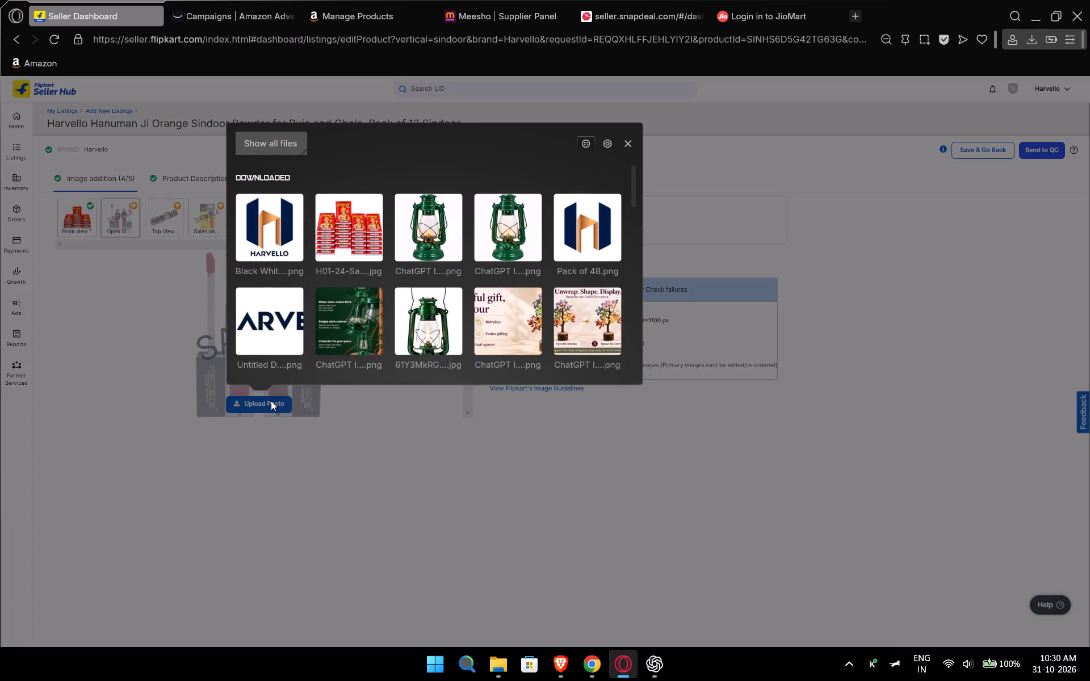
left_click(267, 141)
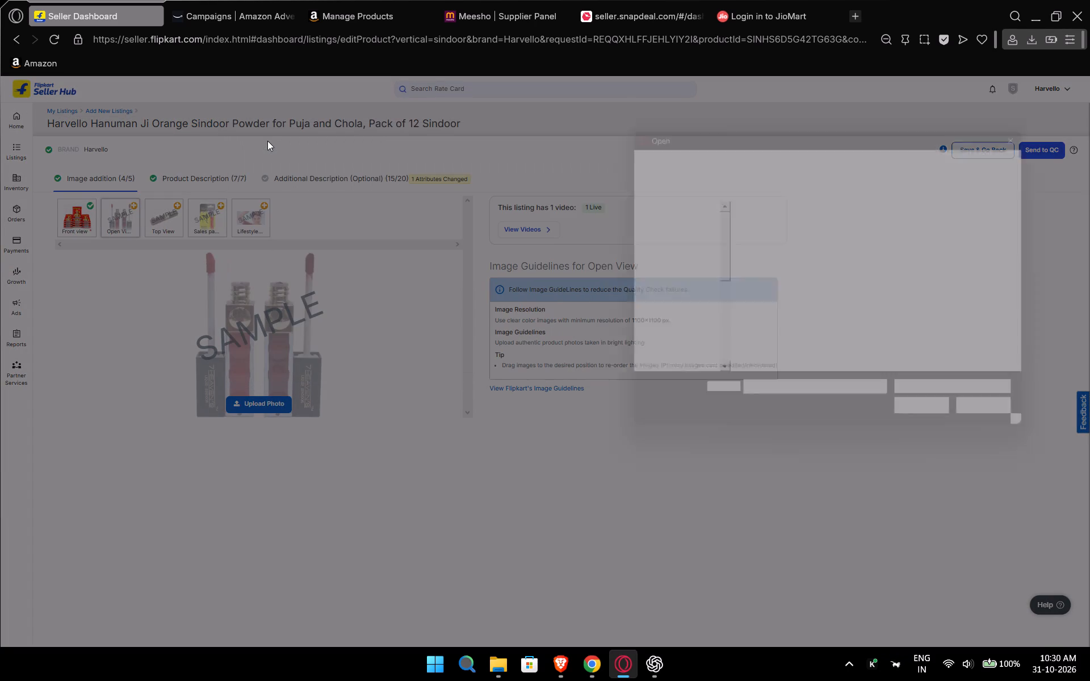
left_click(819, 157)
key("ctrl+v")
key("Return")
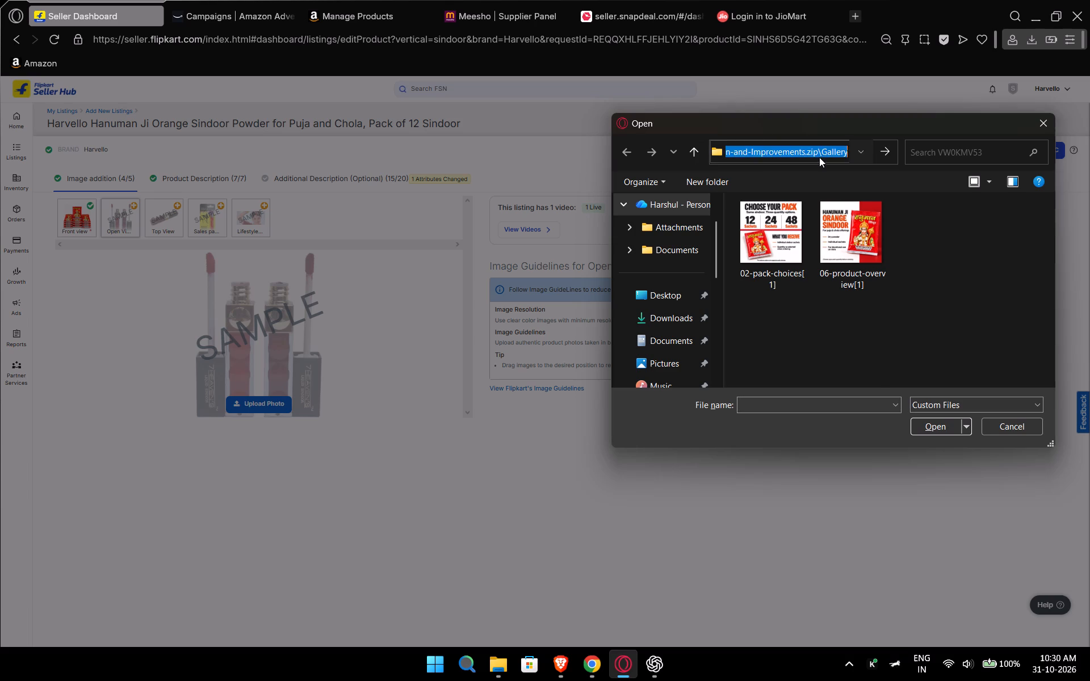
double_click(791, 245)
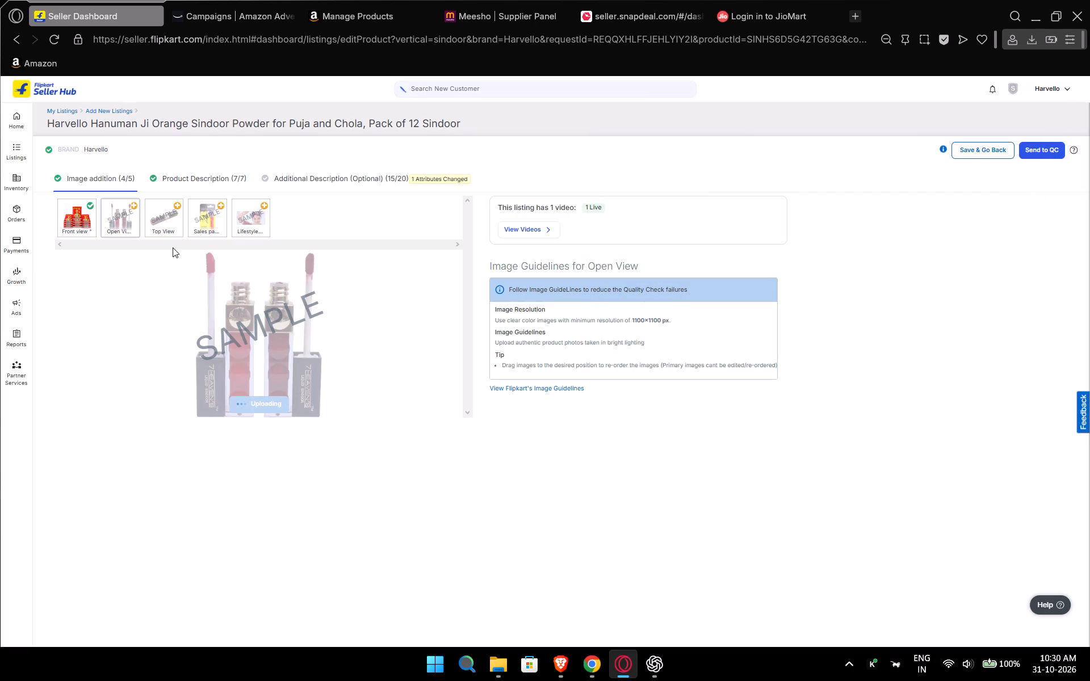
Upload 03-why-individual-sachets from the same Gallery folder as the listing's Top View photo.
left_click(165, 218)
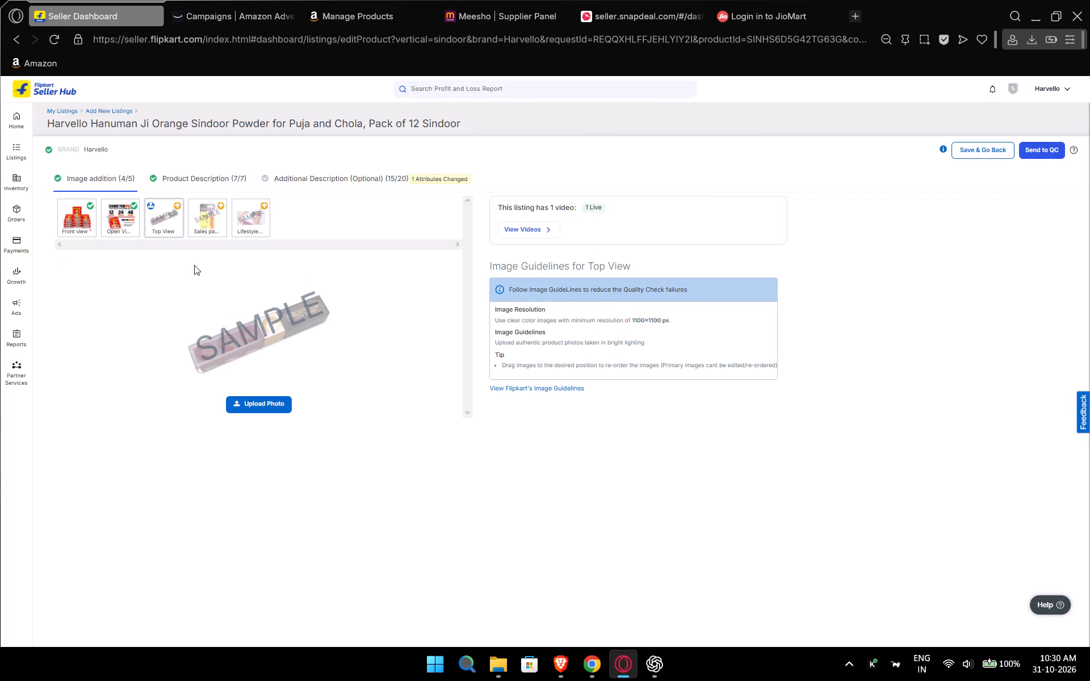
left_click(253, 399)
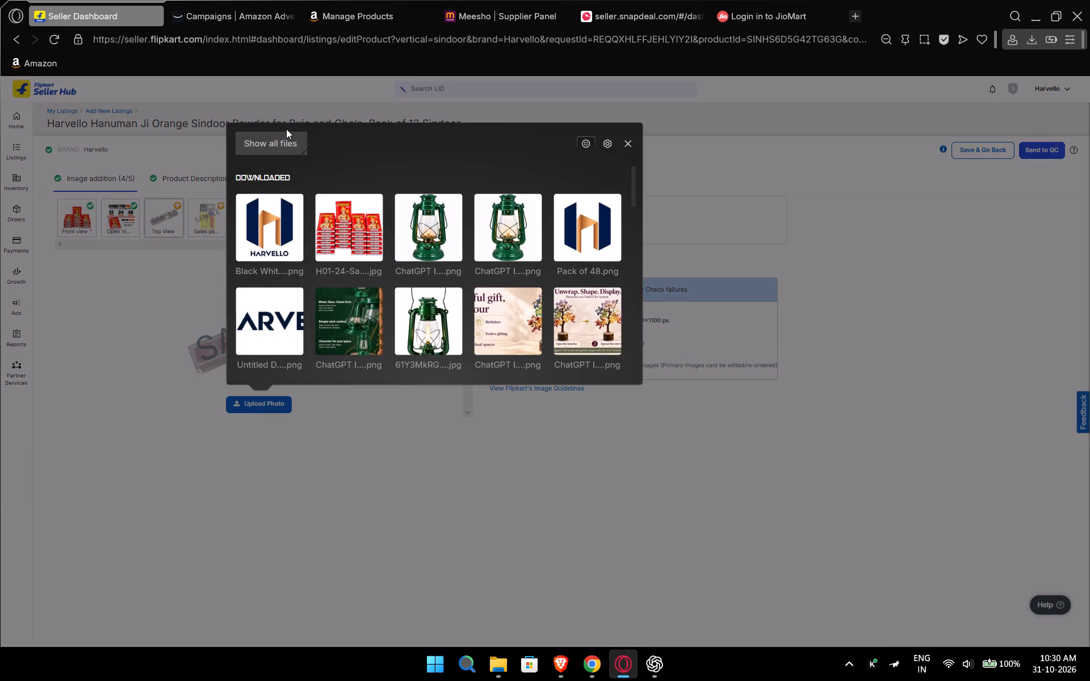
left_click(275, 145)
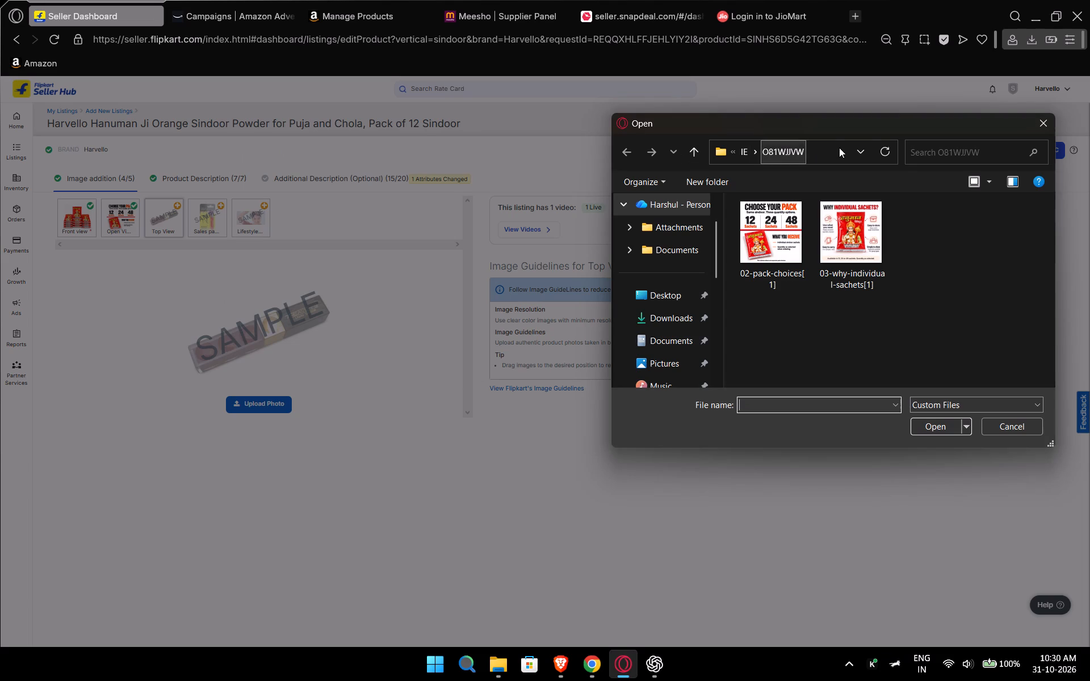
left_click(839, 148)
key("ctrl+v")
key("Return")
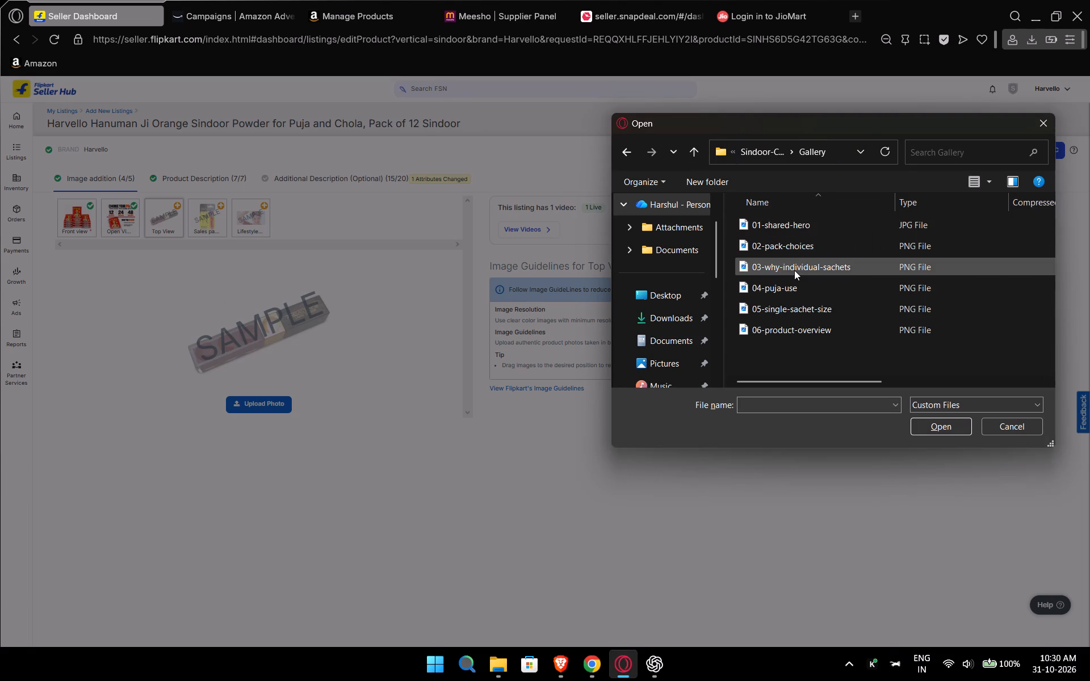
double_click(794, 270)
Upload 04-puja-use from the Gallery folder as the Sales package View photo and check on its upload.
left_click(211, 219)
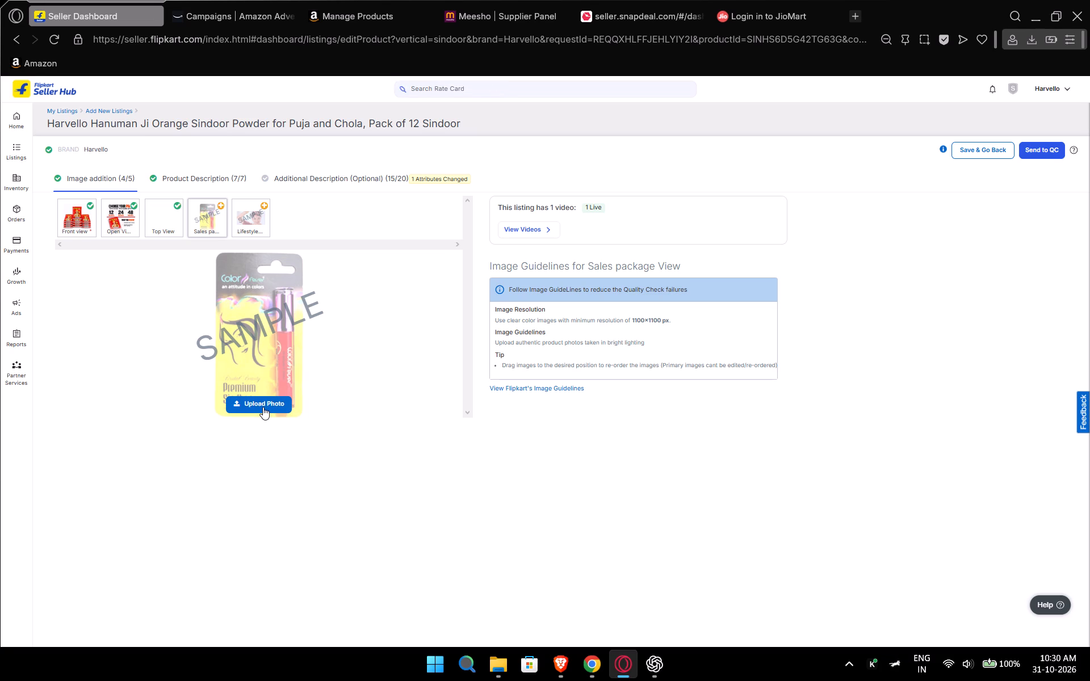
left_click(263, 407)
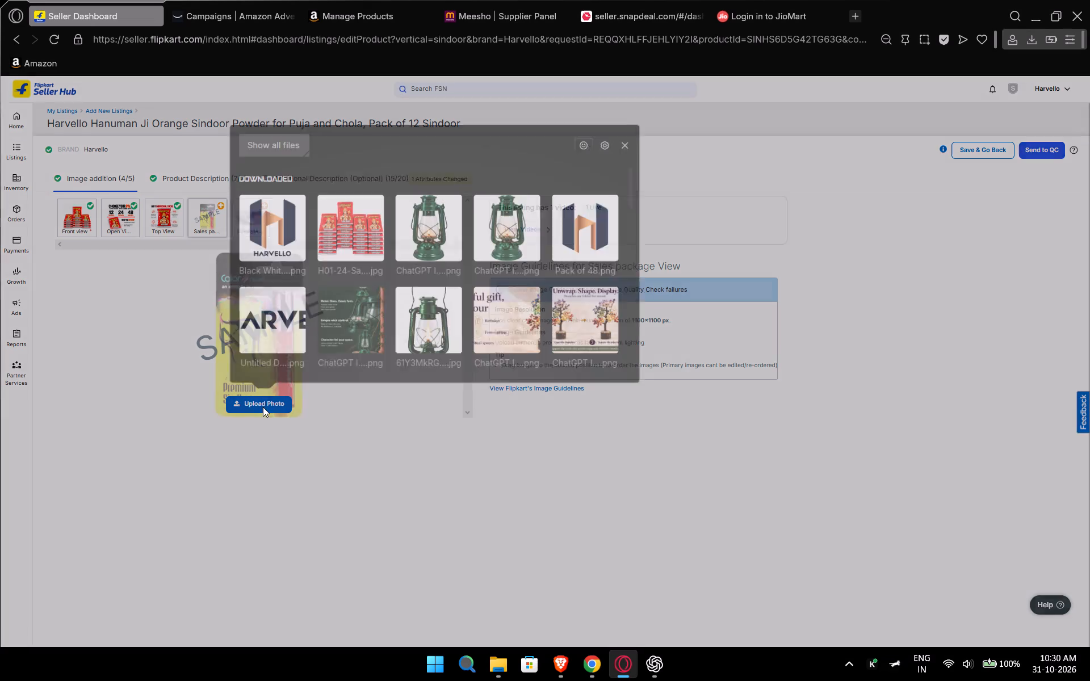
left_click(272, 136)
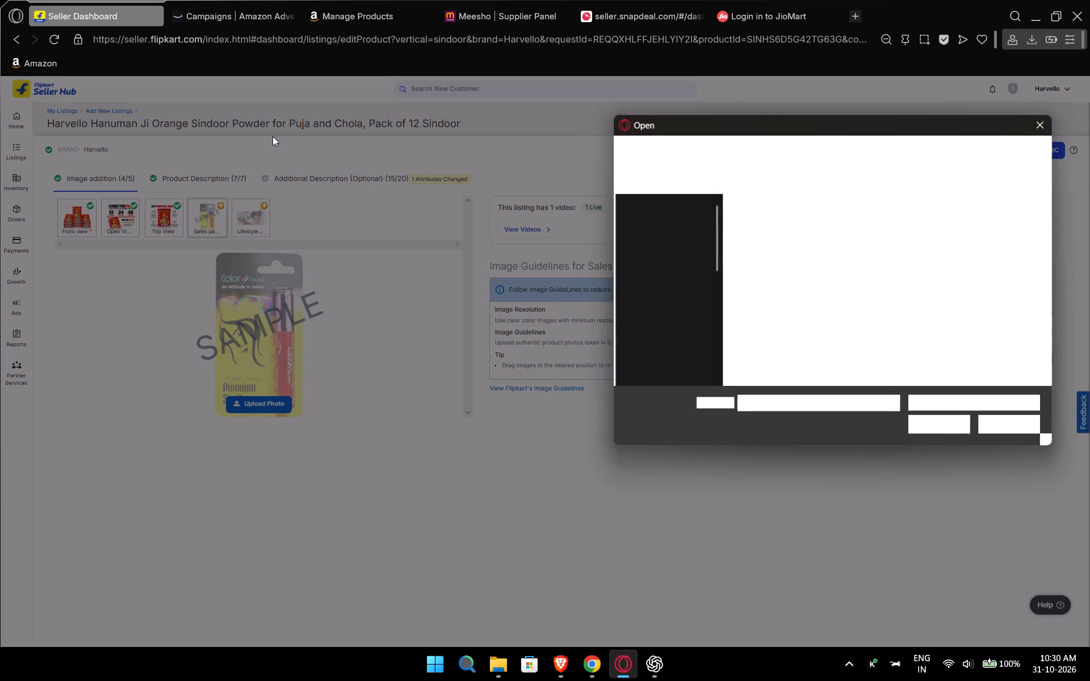
left_click(834, 147)
key("ctrl+v")
key("Return")
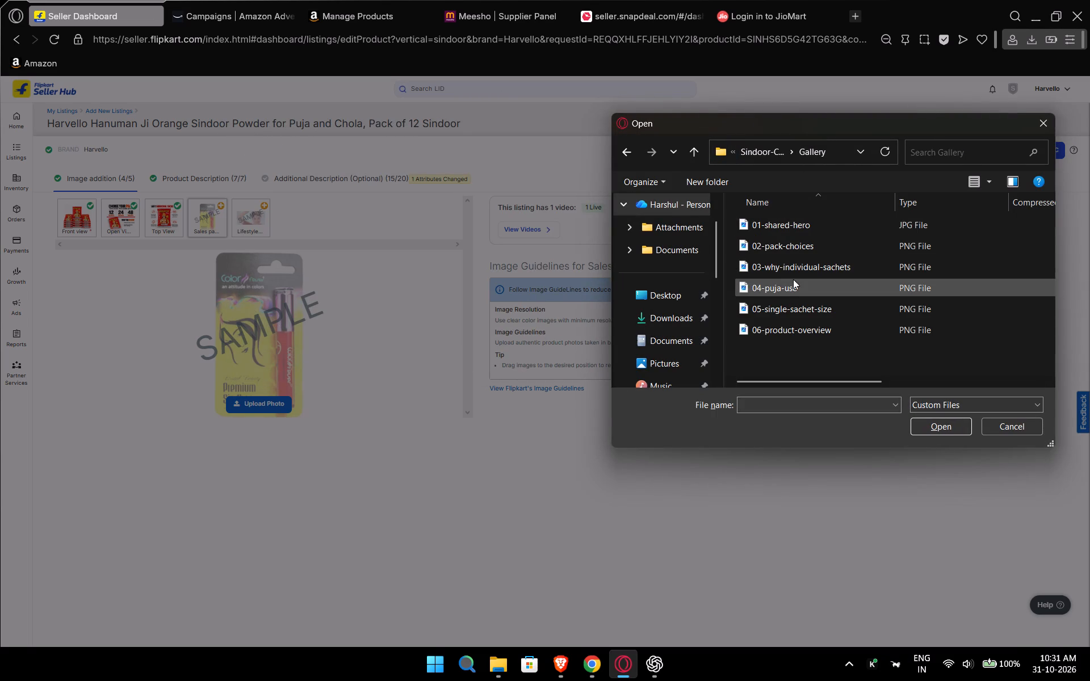
double_click(822, 288)
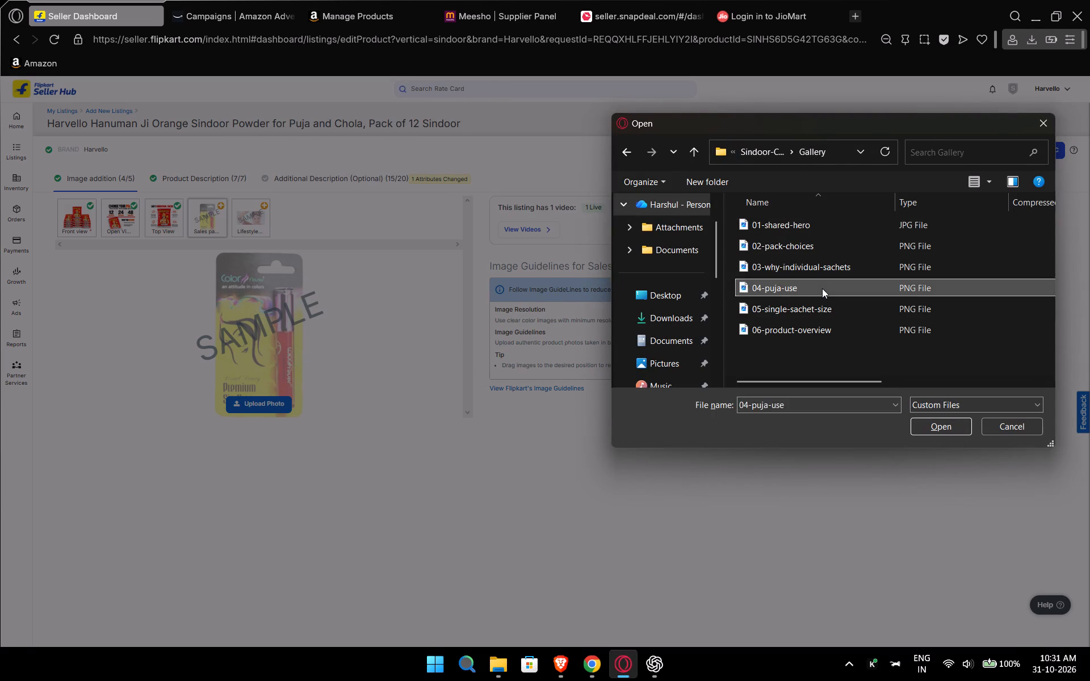
left_click(246, 208)
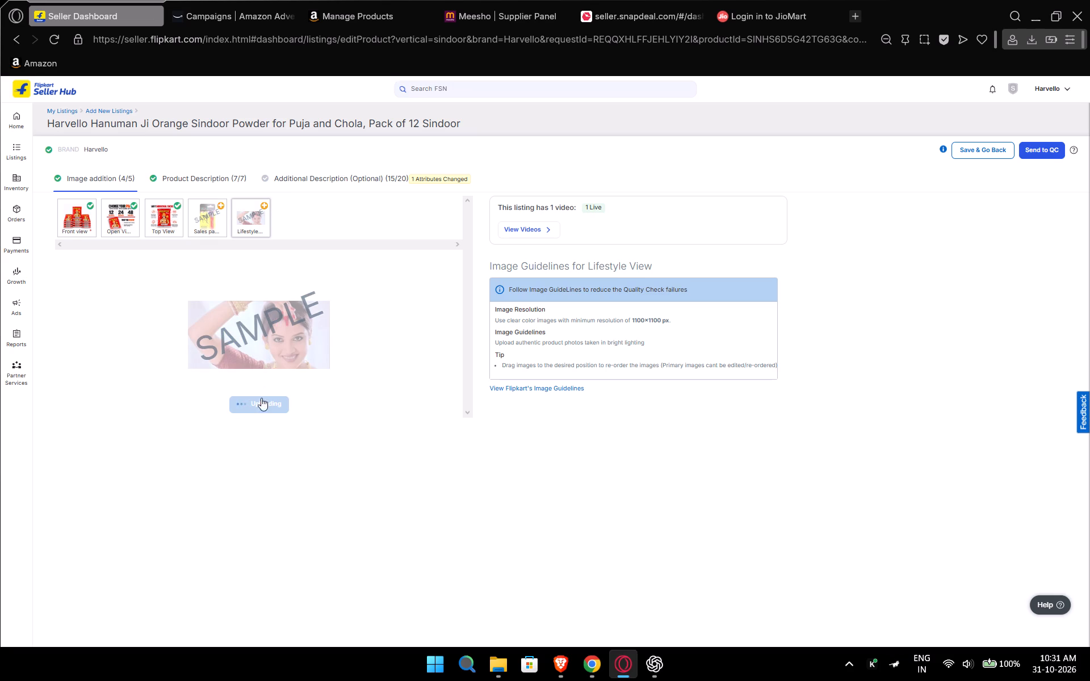
left_click(212, 221)
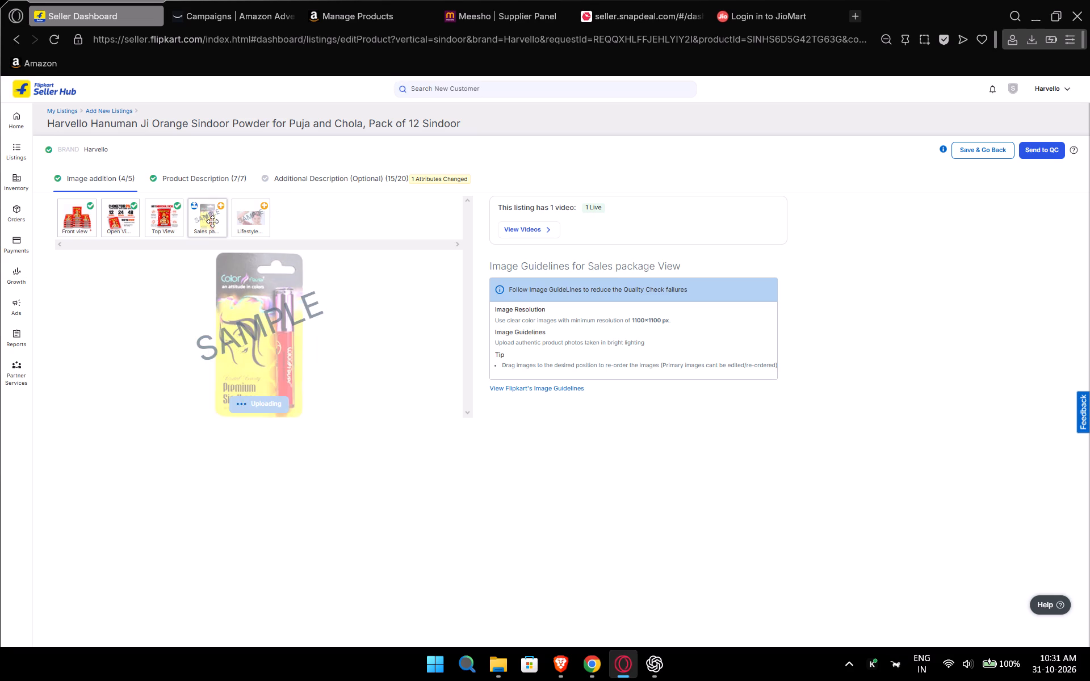
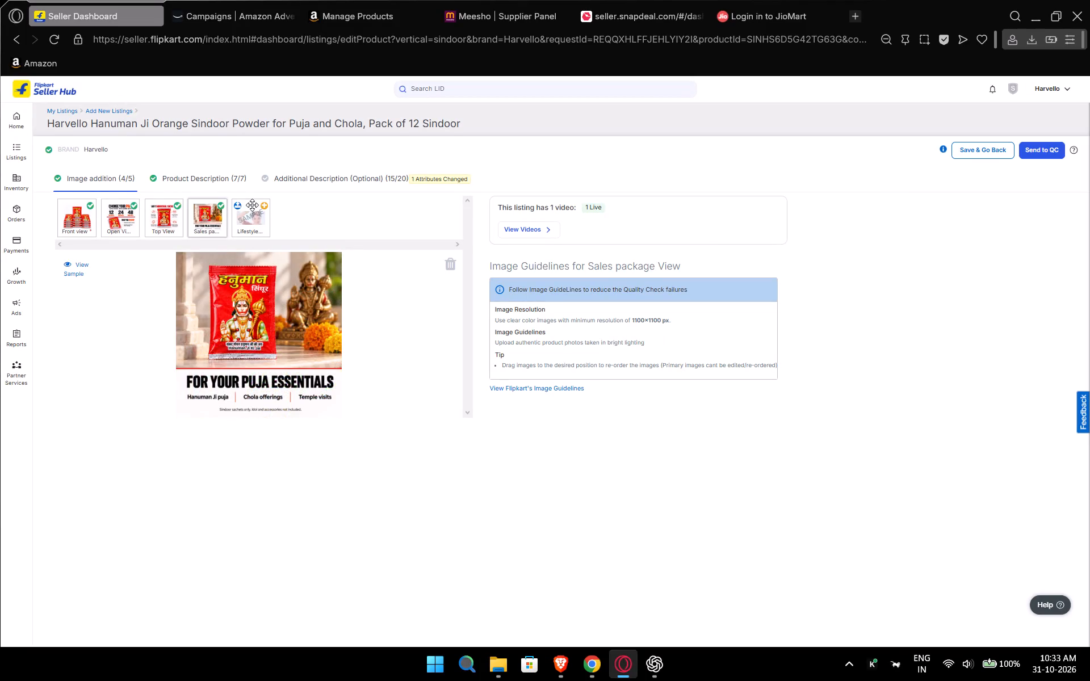
Upload the Harvello logo image from the recent downloads as the H01a listing's Lifestyle View photo.
left_click(252, 205)
left_click(246, 405)
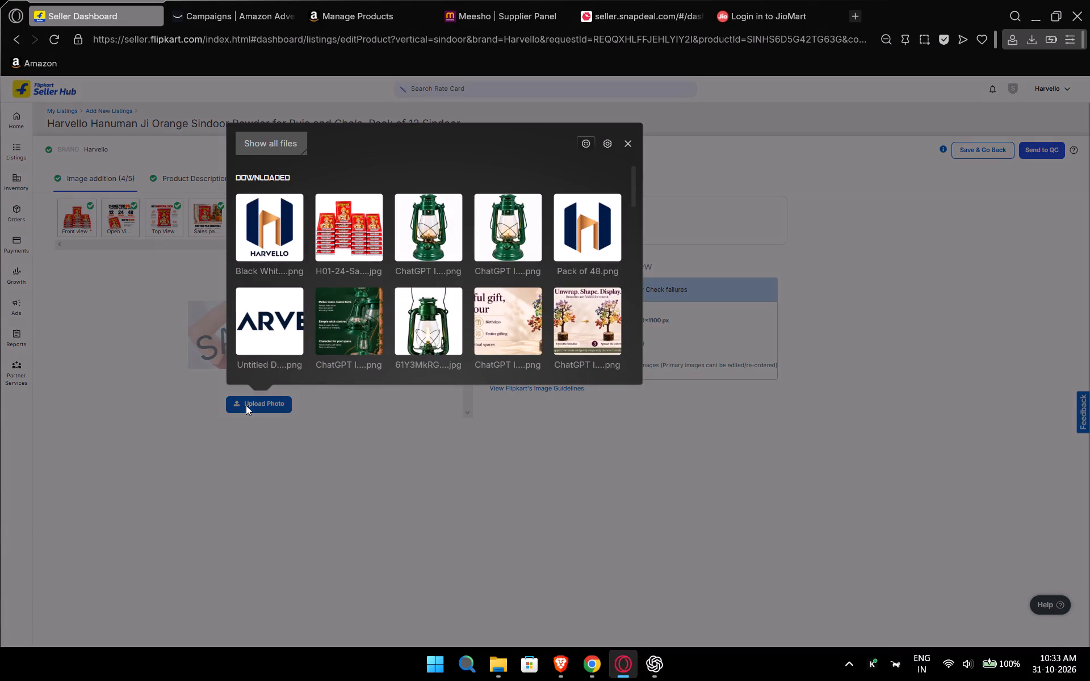
left_click(271, 245)
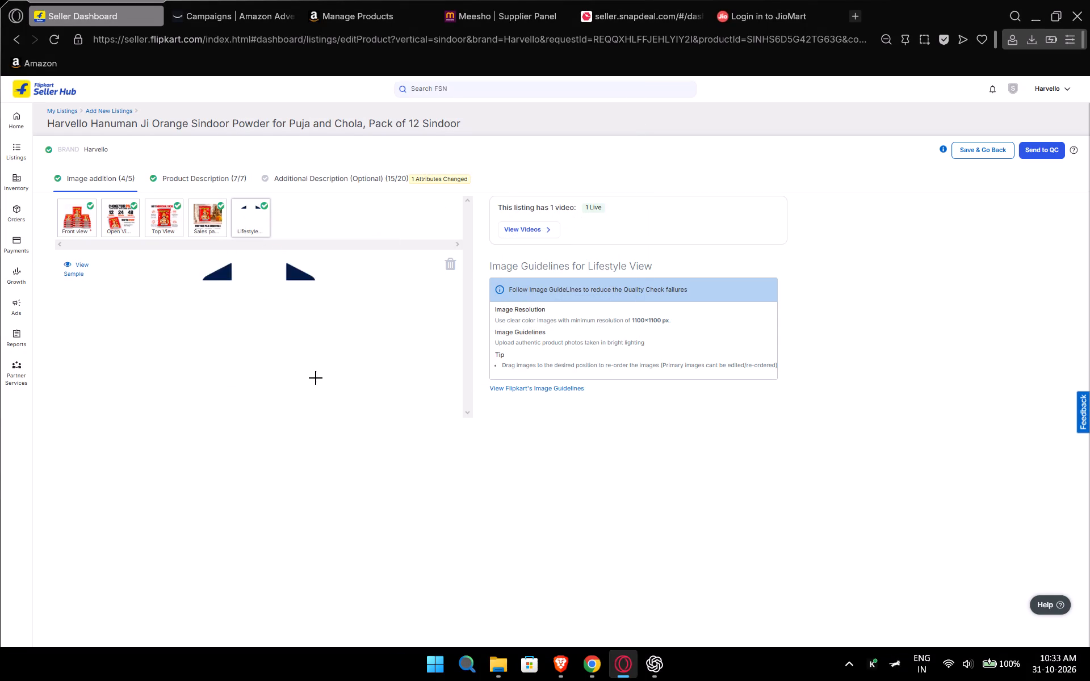
Check H01a's Sales package, Top and Open View photos and save the listing's changes, returning to the listing overview.
left_click(211, 222)
left_click(161, 229)
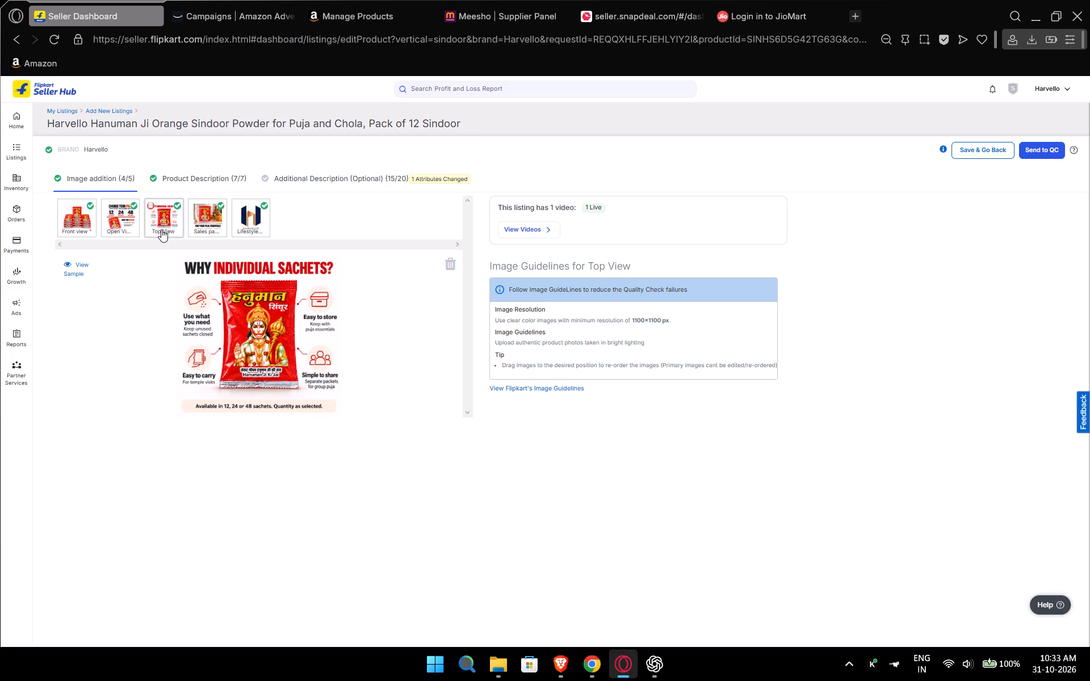
left_click(114, 229)
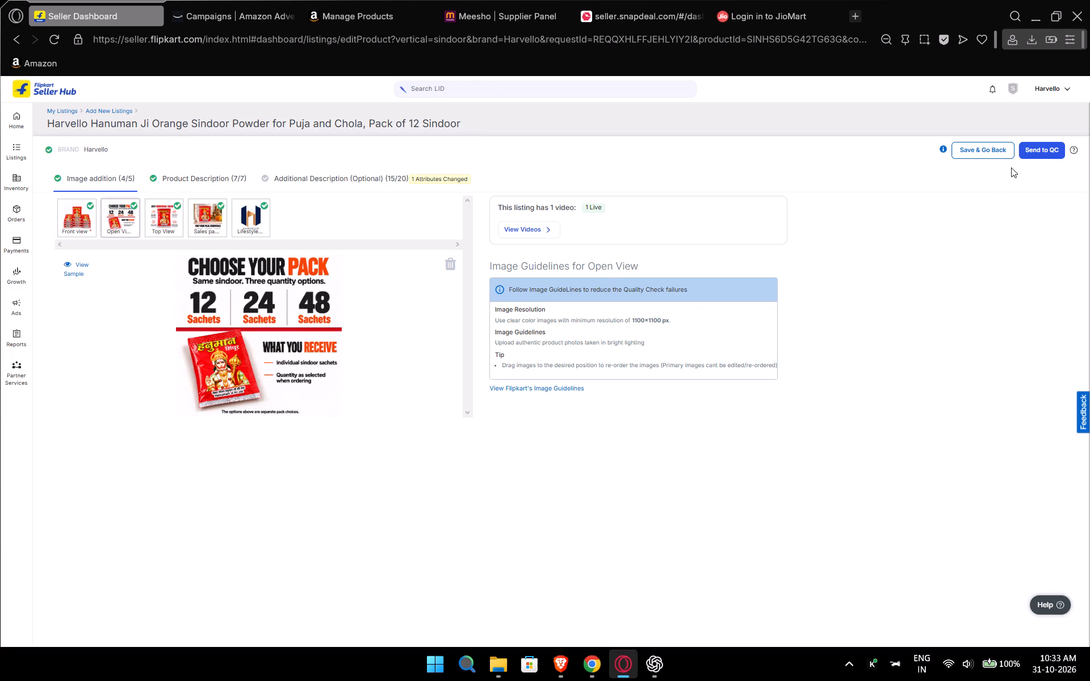
left_click(986, 149)
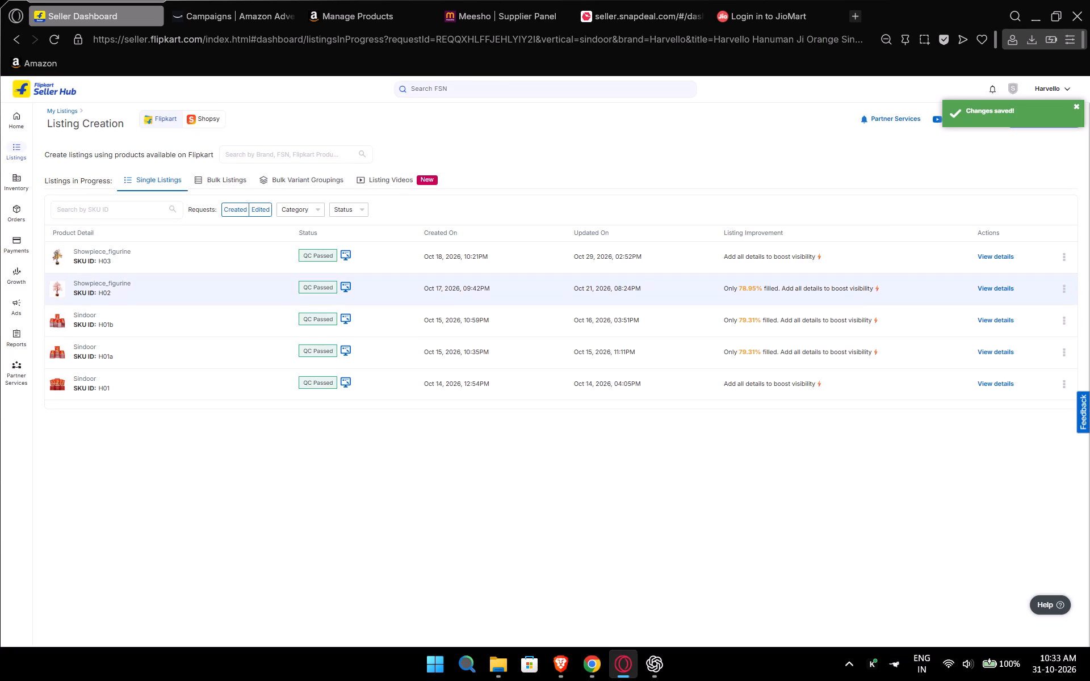
Reopen the H01a catalog from the active Flipkart listings and submit it to QC.
left_click(16, 148)
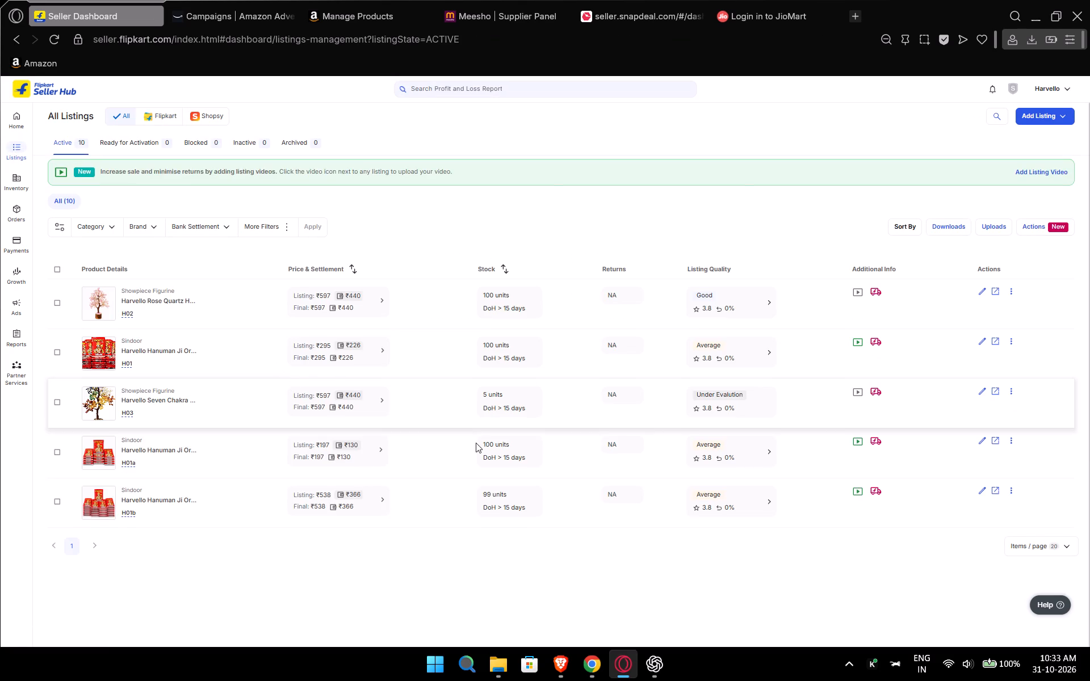
left_click(152, 123)
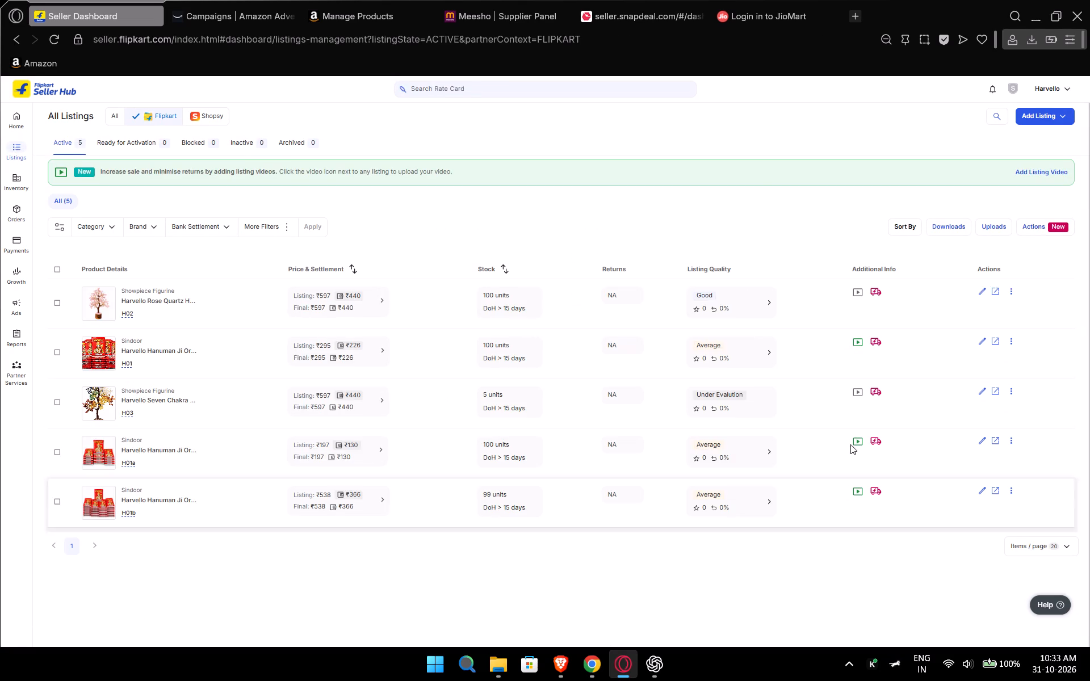
left_click(1007, 439)
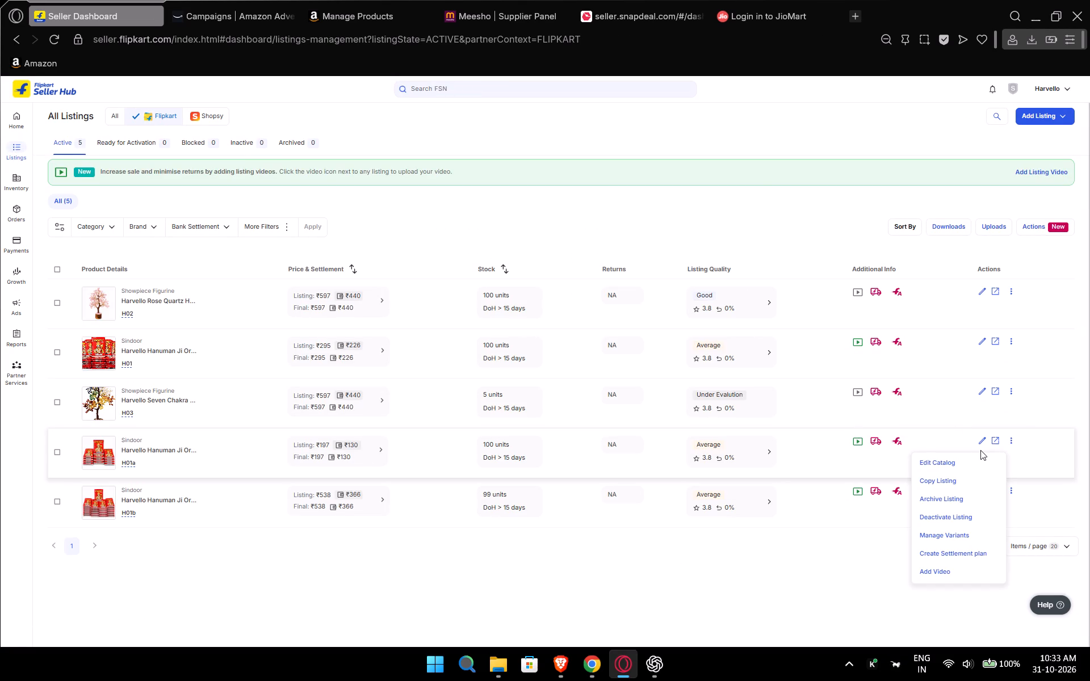
left_click(966, 463)
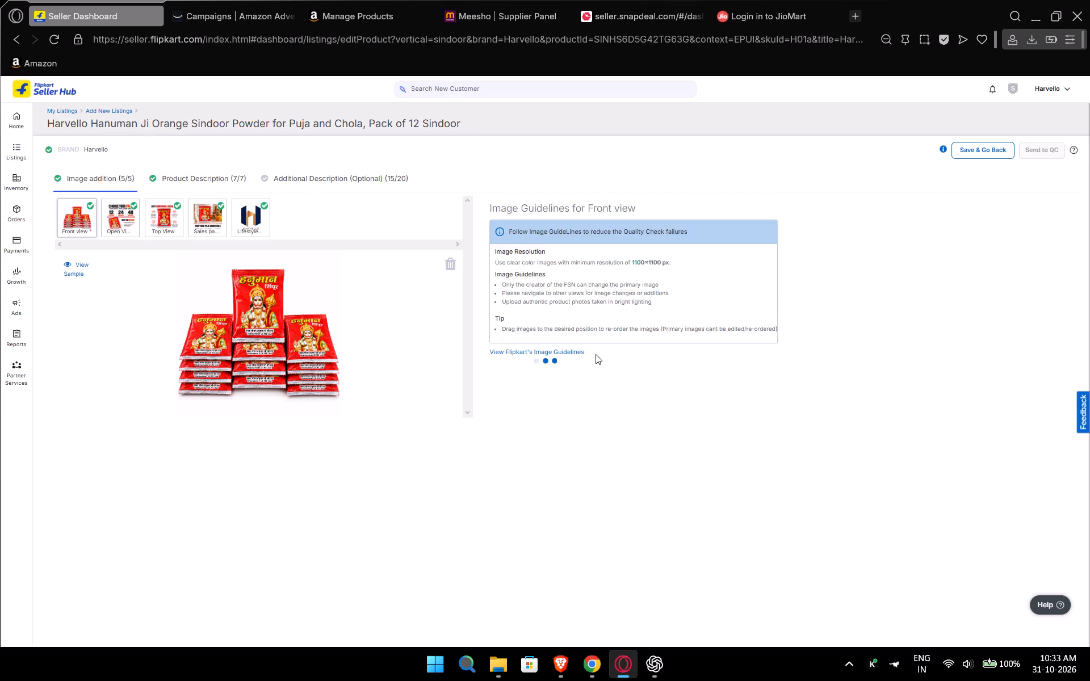
left_click(1051, 149)
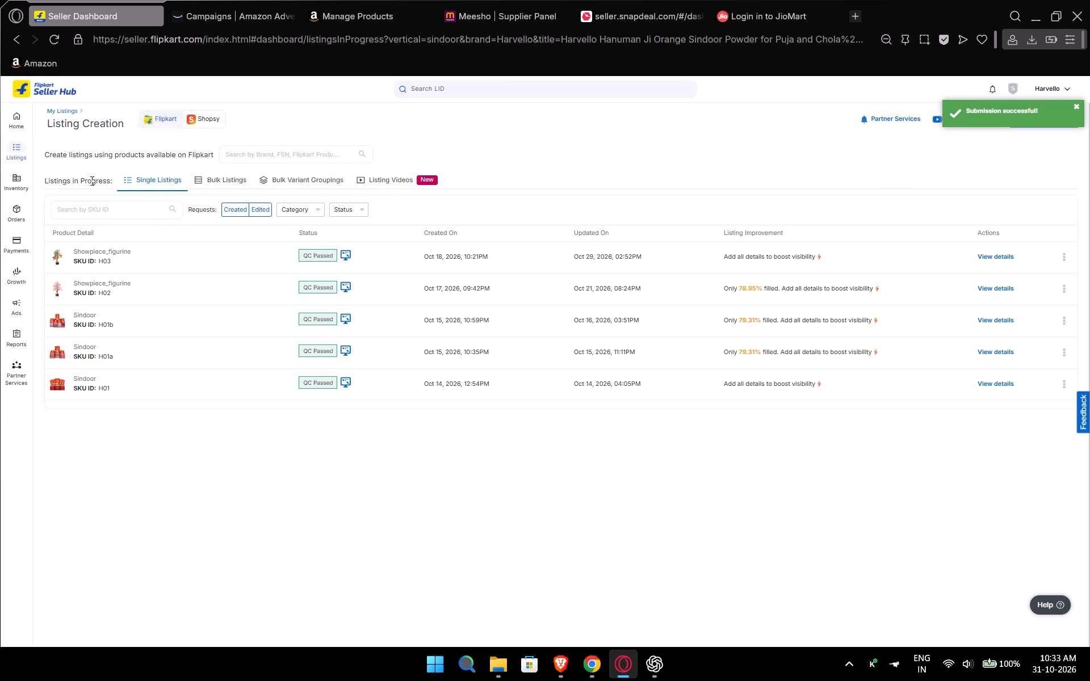
Open the catalog of the H01b sindoor listing for editing from the active Flipkart listings.
left_click(72, 171)
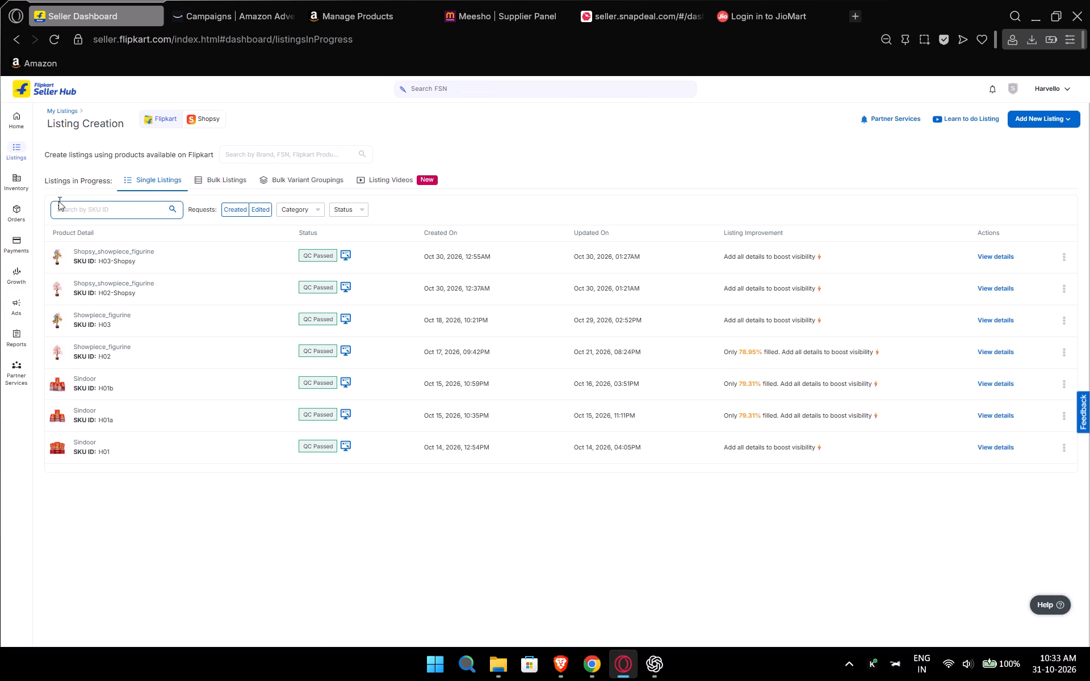
left_click(65, 155)
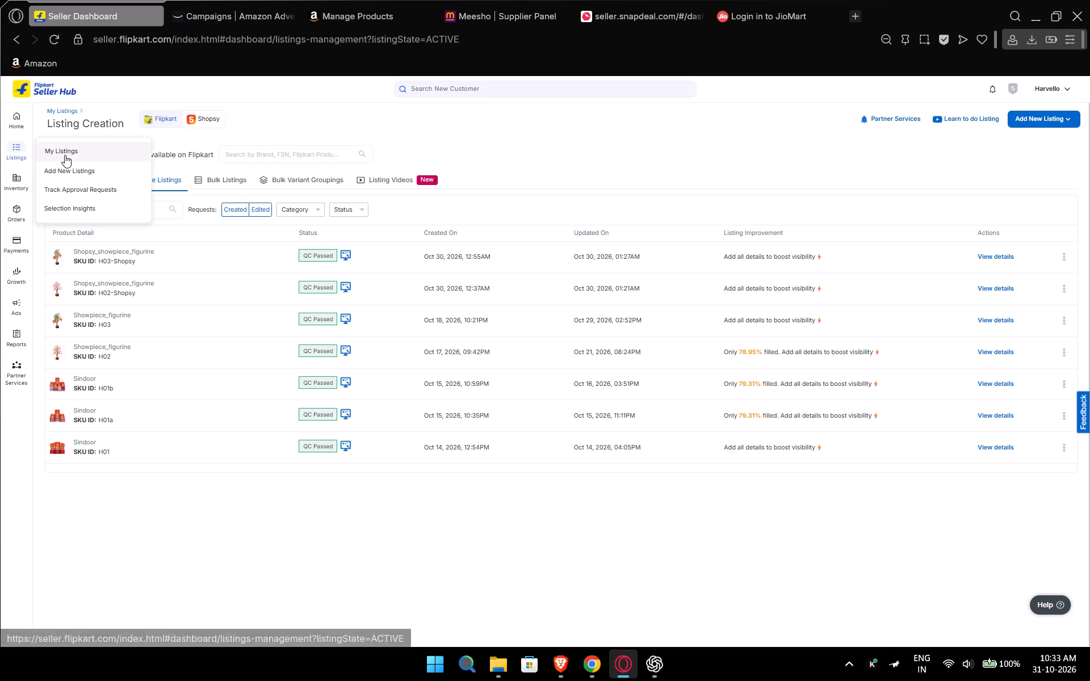
left_click(179, 114)
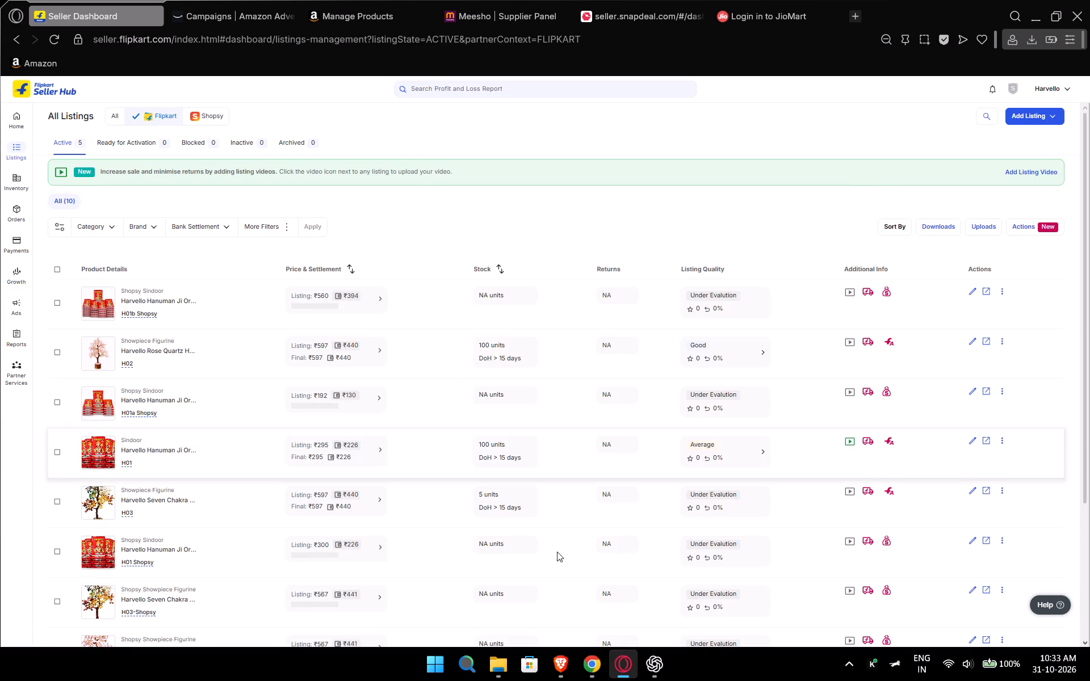
scroll(880, 533, "down", 3)
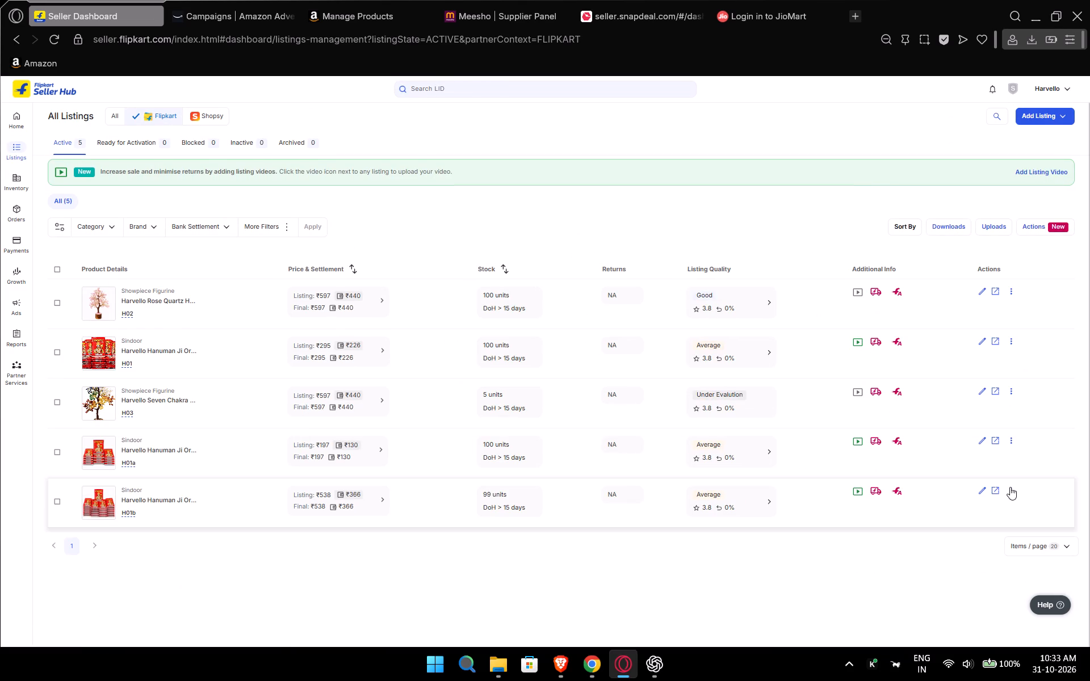
left_click(1010, 487)
left_click(966, 512)
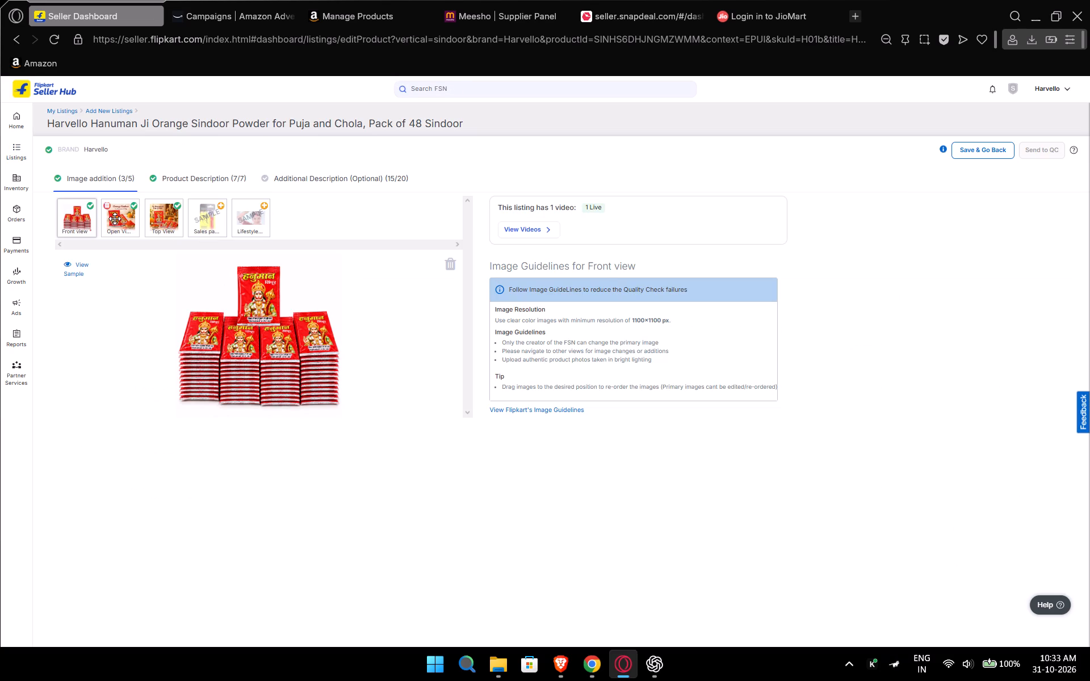
Remove the existing Open View photo from the H01b listing.
left_click(115, 218)
left_click(452, 259)
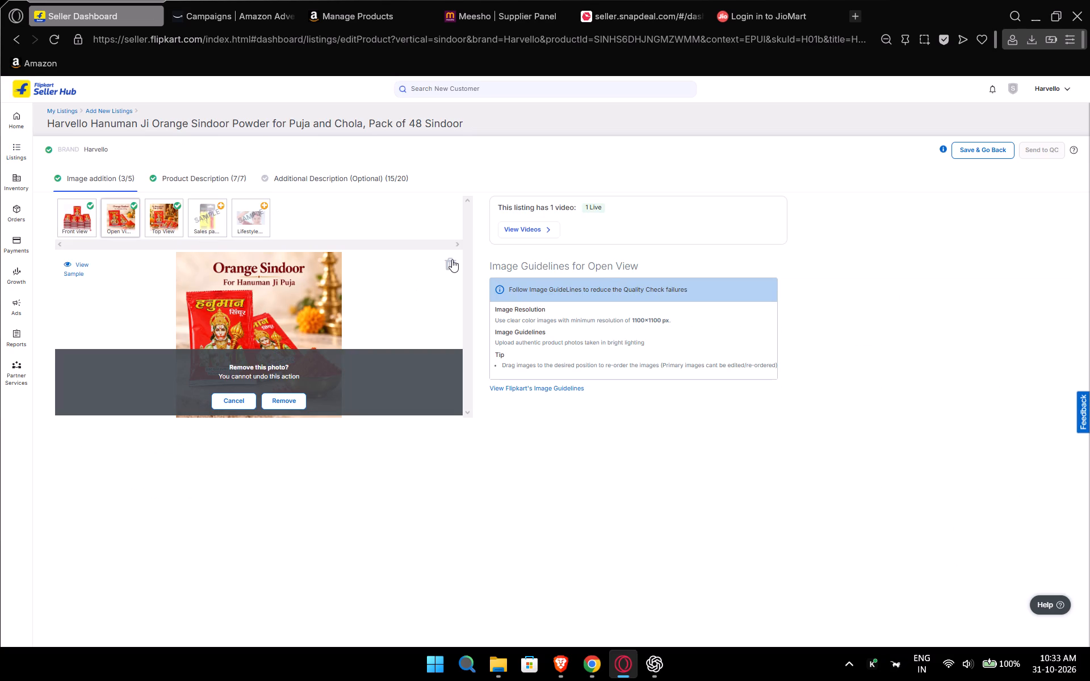
left_click(297, 401)
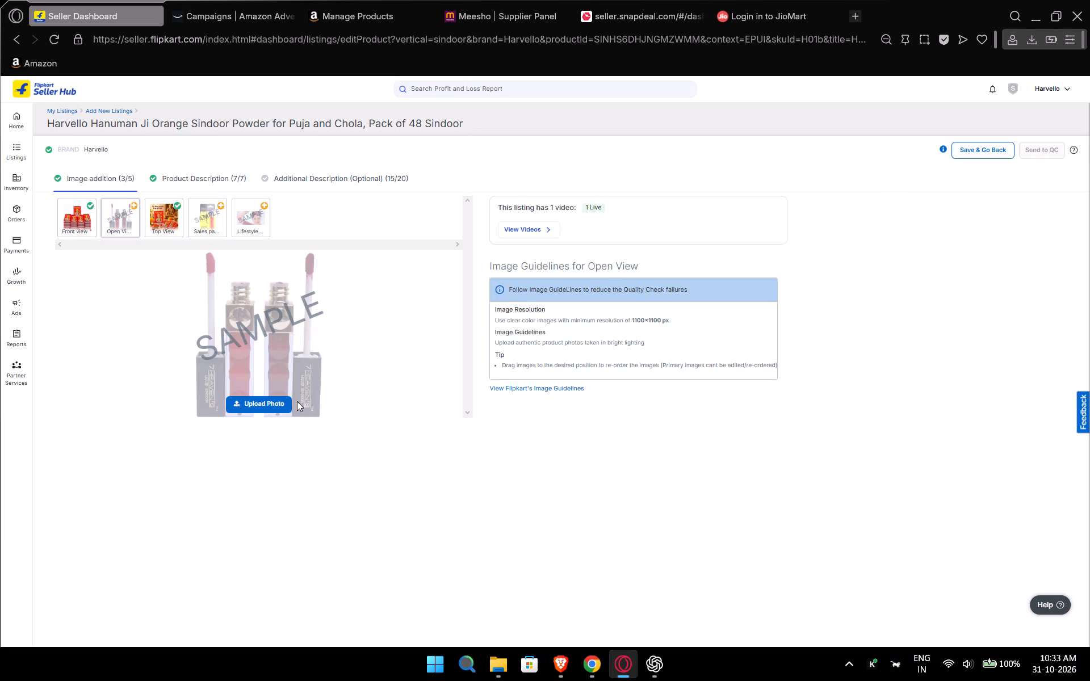
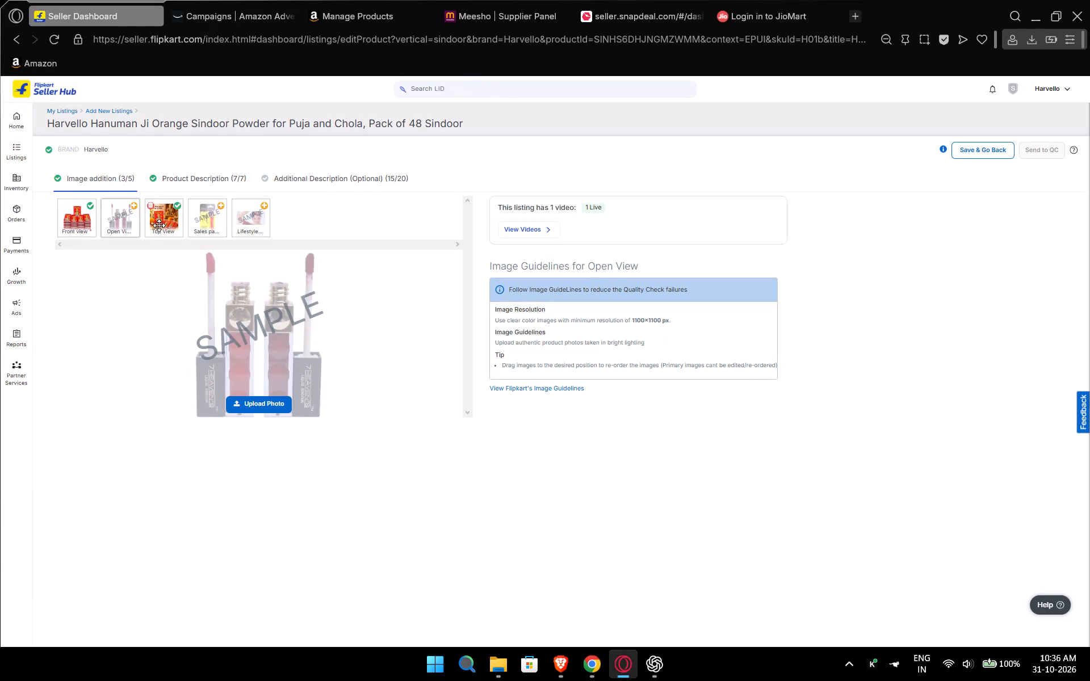
Remove the existing Top View photo from the H01b listing.
left_click(159, 225)
left_click(450, 264)
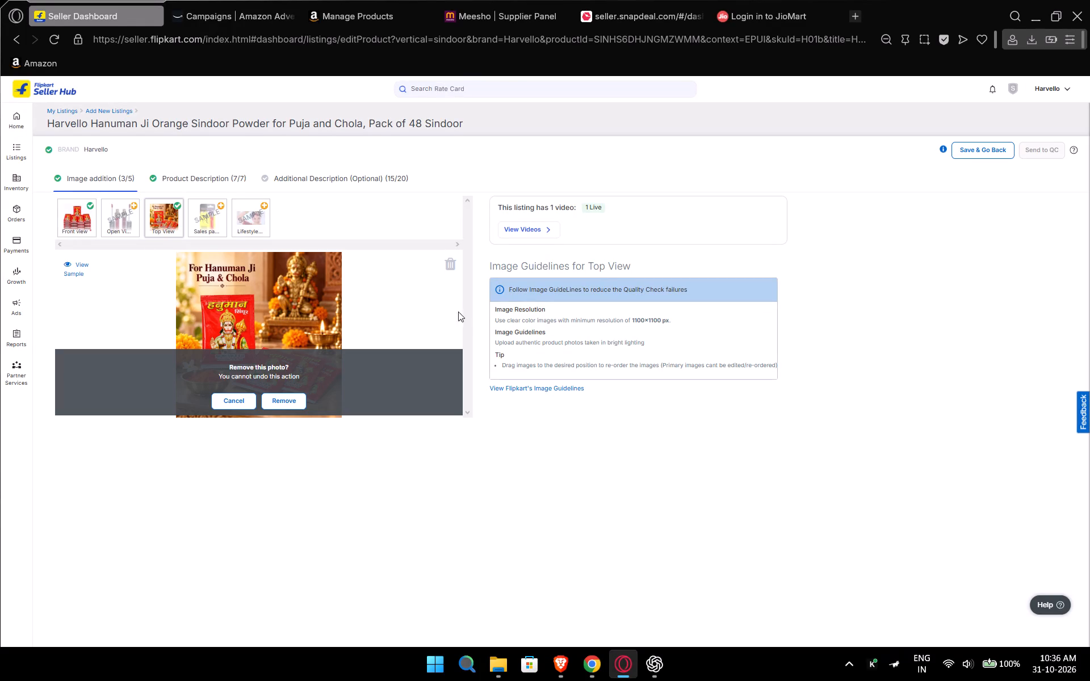
left_click(280, 407)
Upload 02-pack-choices from the sindoor Gallery folder as H01b's Open View photo.
left_click(118, 217)
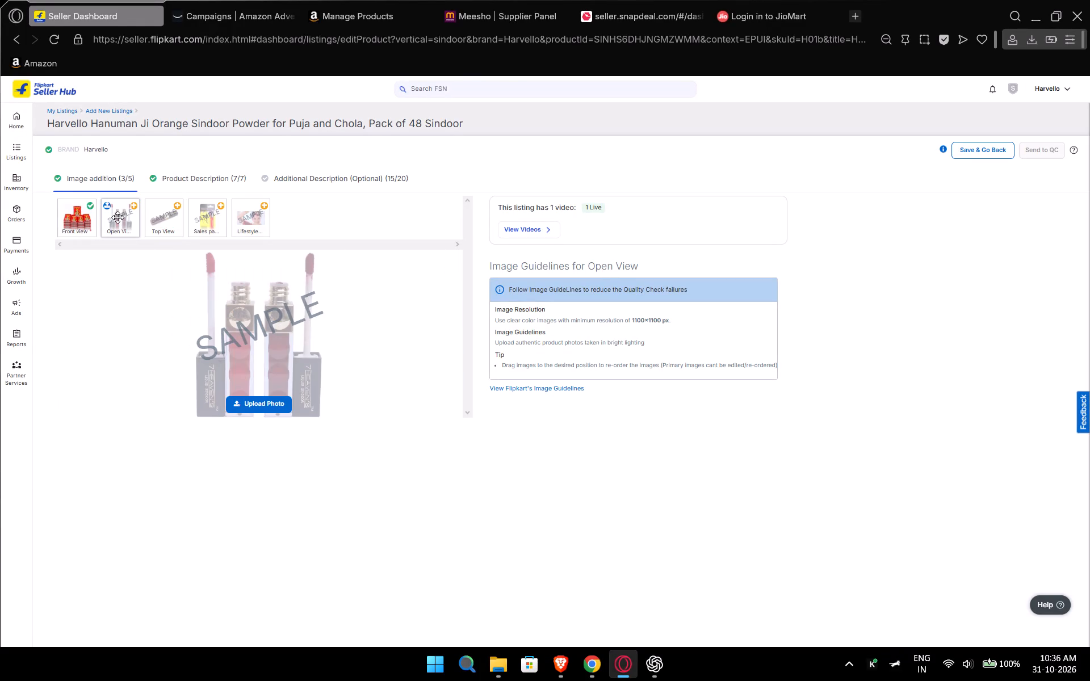
left_click(262, 401)
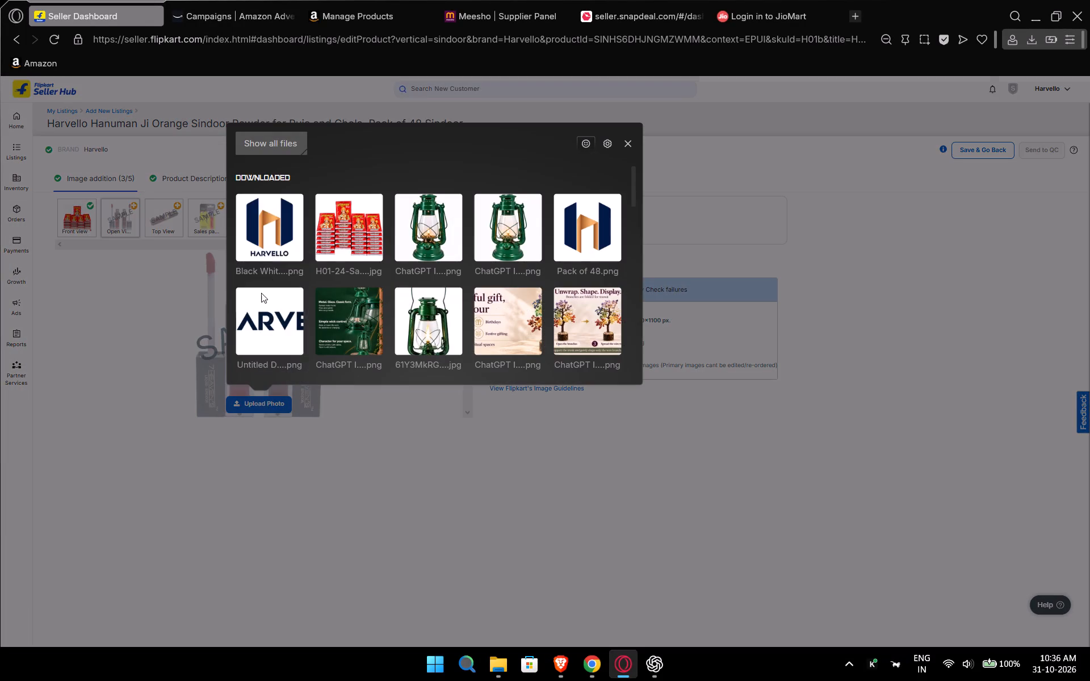
left_click(263, 145)
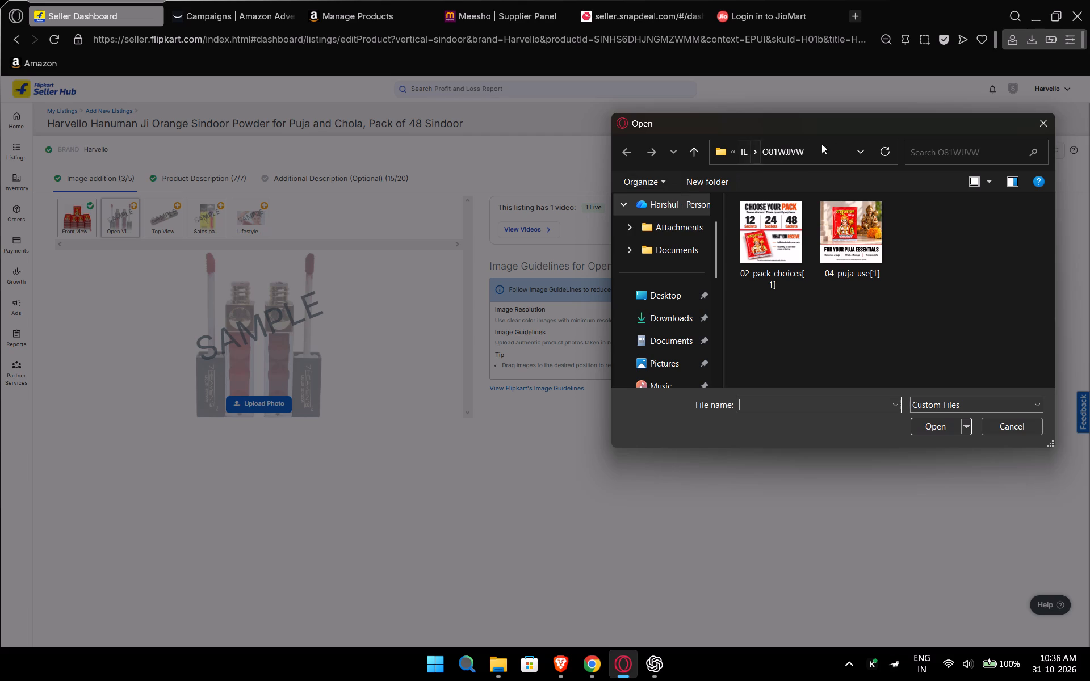
left_click(836, 154)
key("ctrl+v")
key("Return")
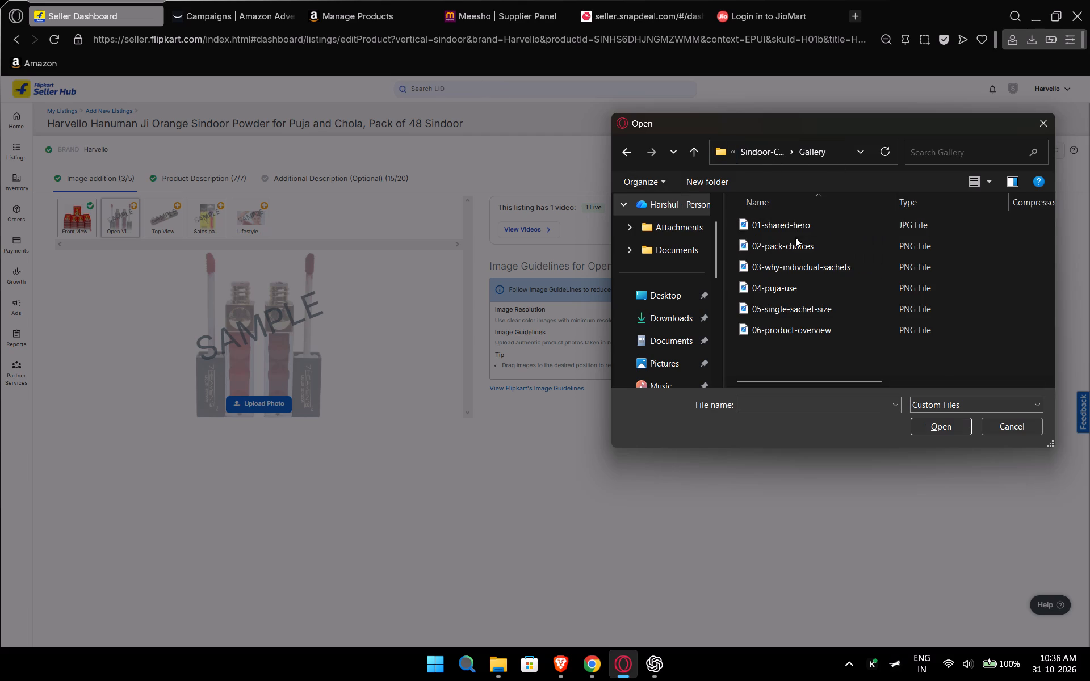
double_click(791, 242)
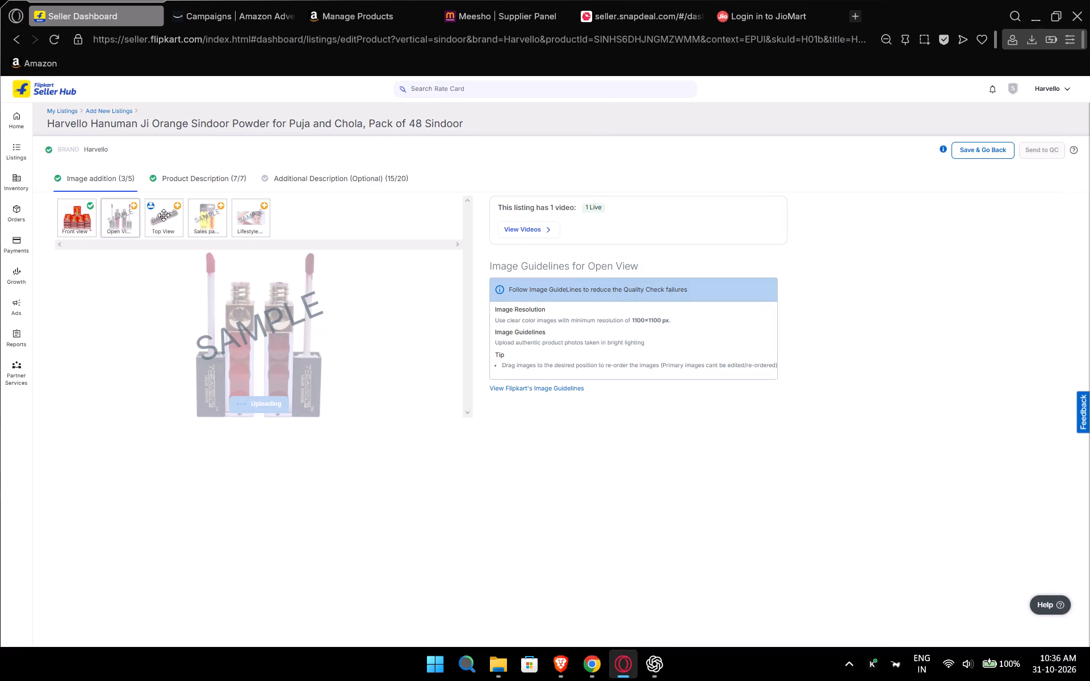
Upload 03-why-individual-sachets from the sindoor Gallery folder as H01b's Top View photo.
left_click(164, 217)
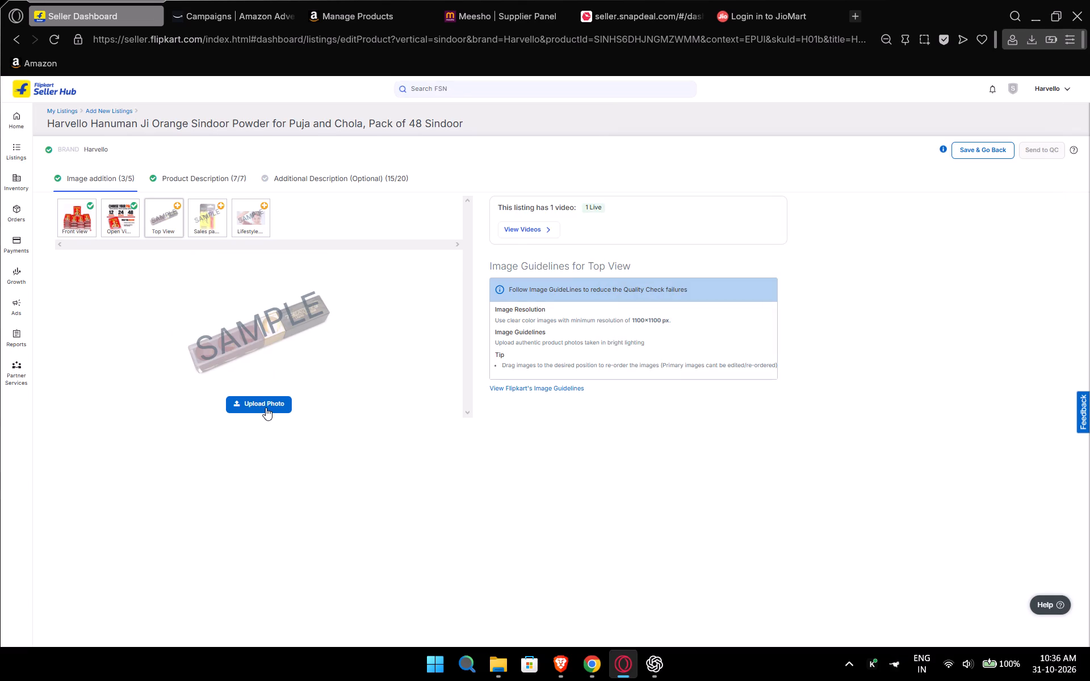
left_click(266, 407)
left_click(272, 142)
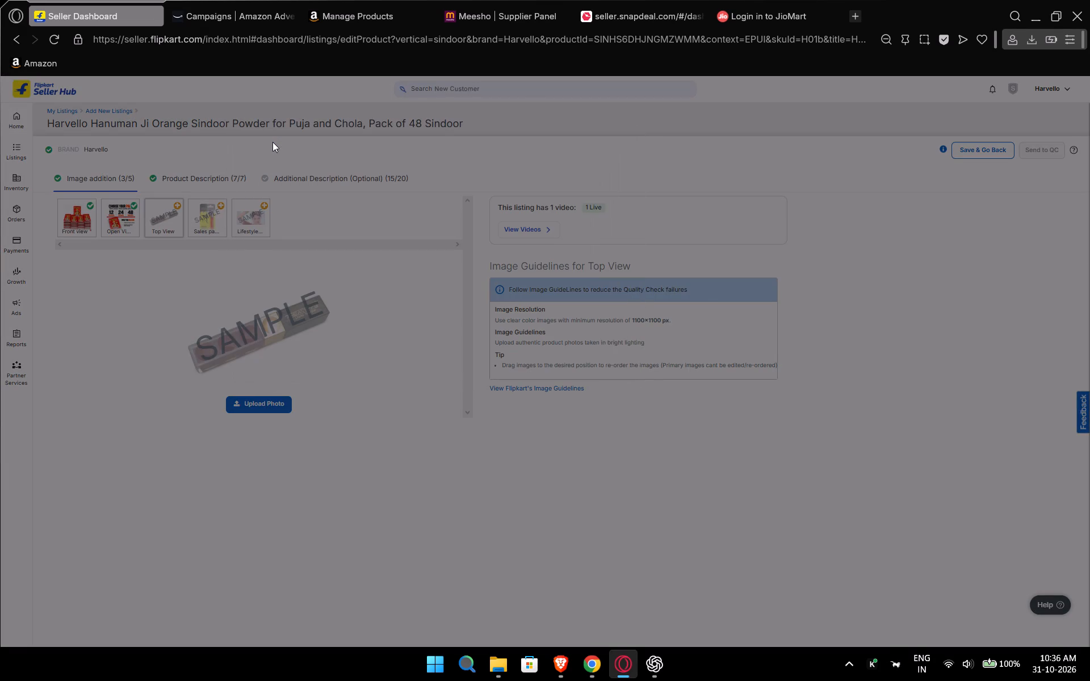
left_click(819, 156)
key("ctrl+v")
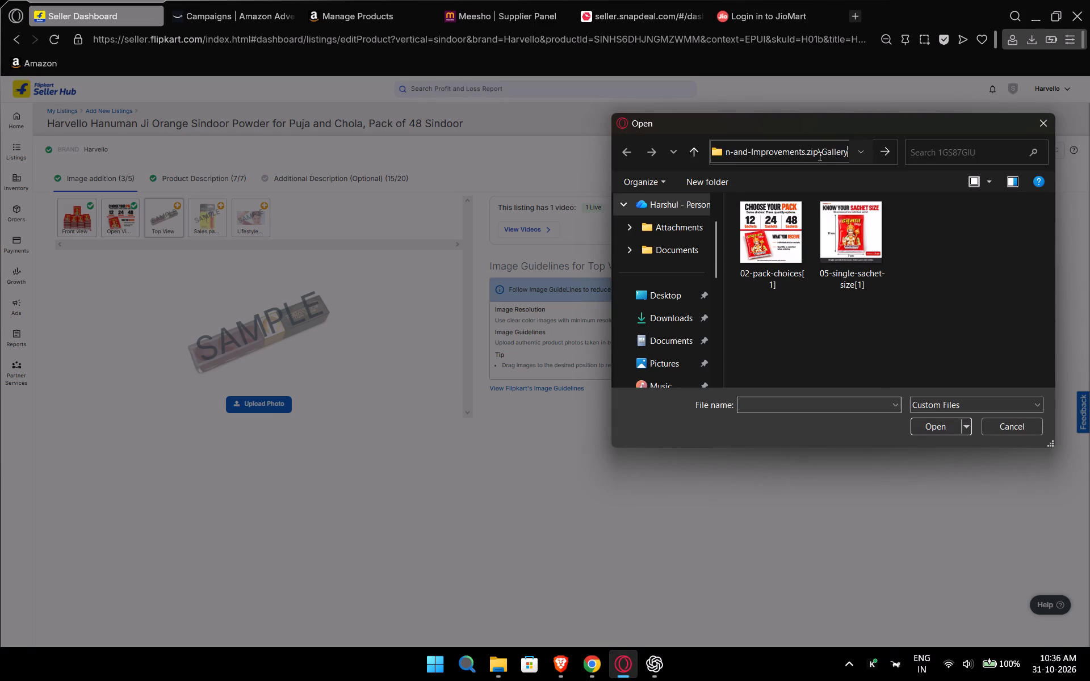
key("Return")
double_click(785, 264)
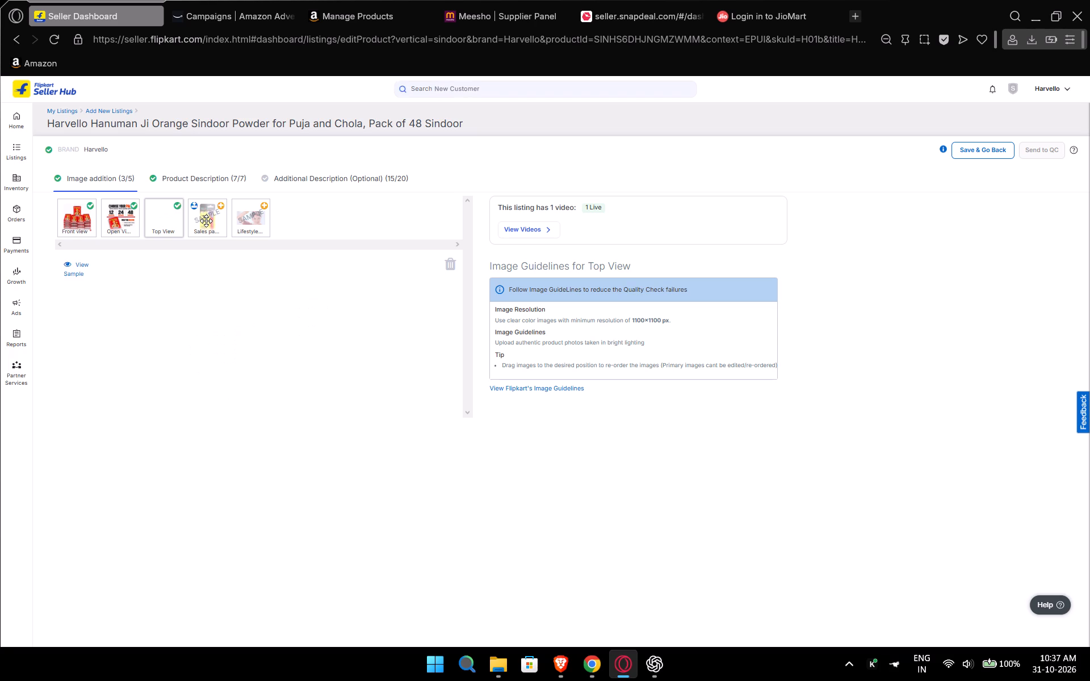
Upload 04-puja-use from the sindoor Gallery folder as H01b's Sales package View photo.
left_click(206, 221)
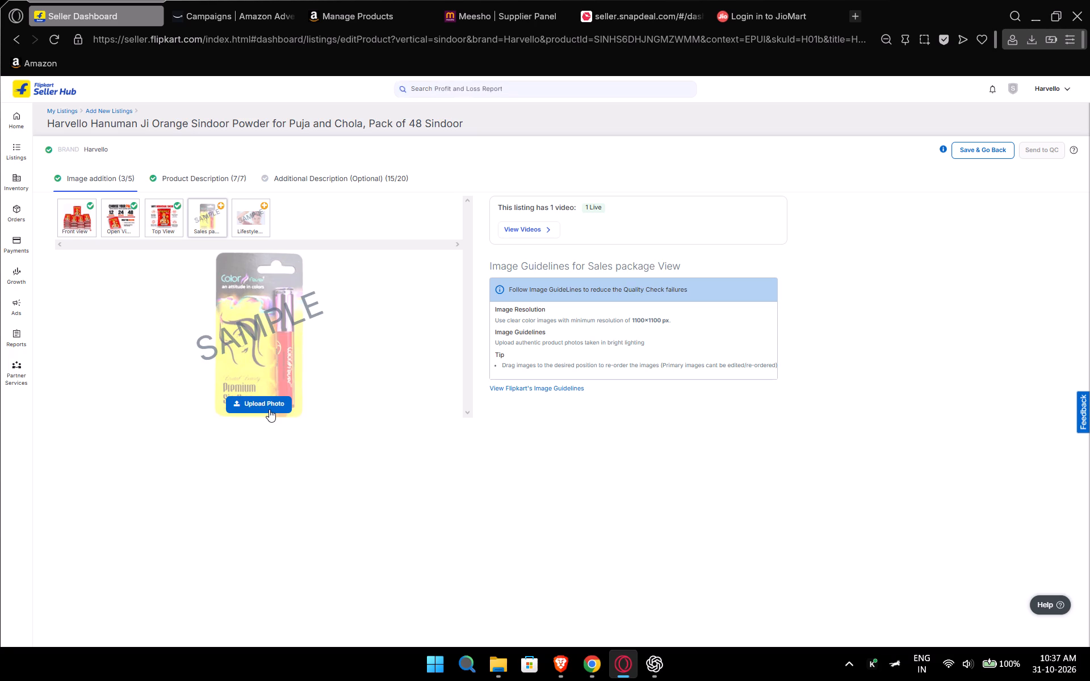
left_click(269, 409)
left_click(248, 155)
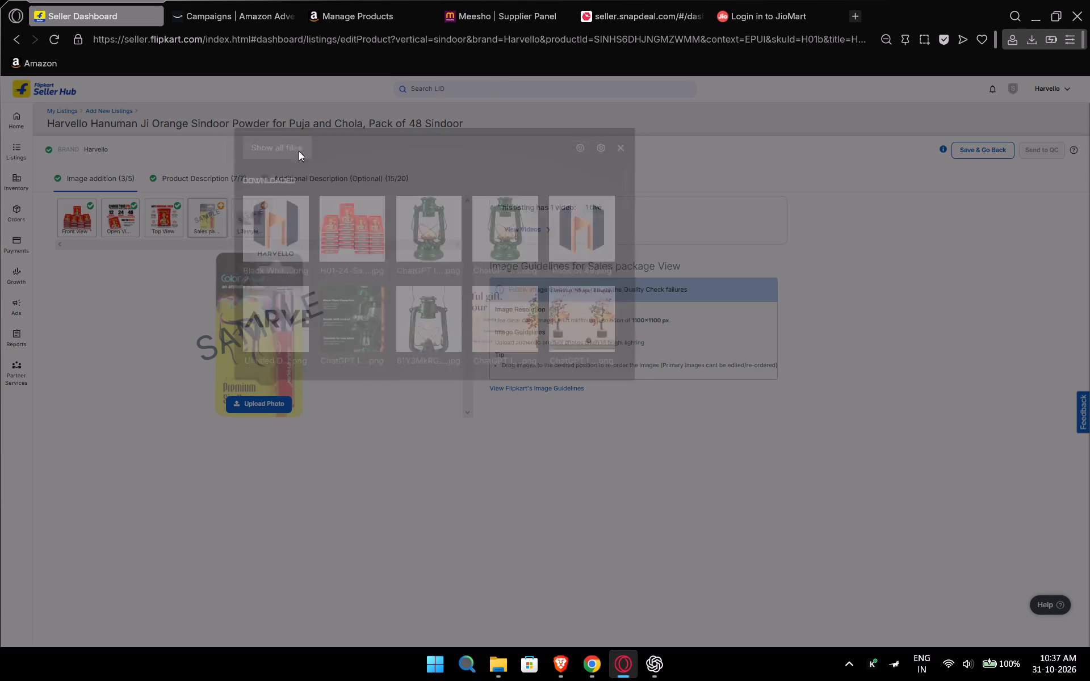
left_click(827, 147)
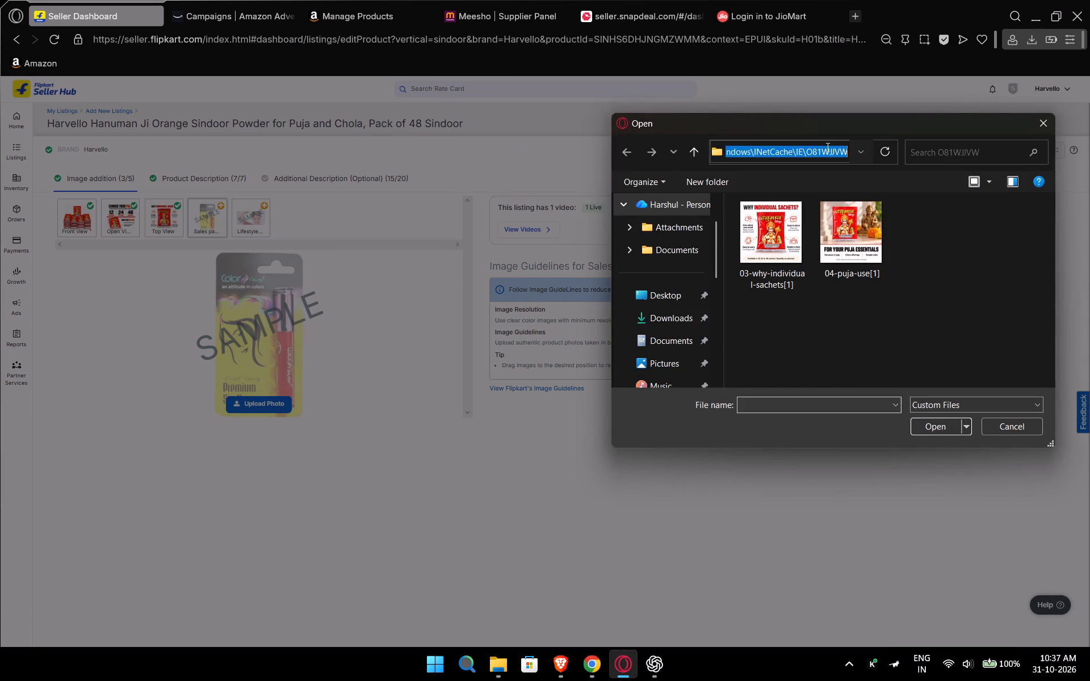
key("ctrl+v")
key("Return")
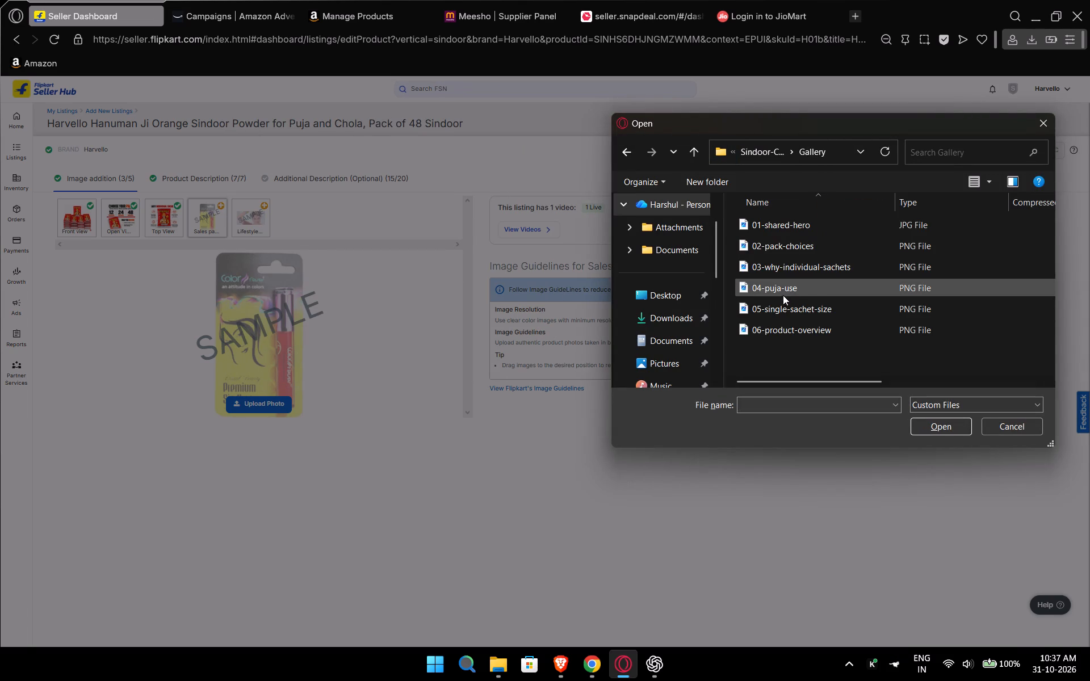
double_click(811, 288)
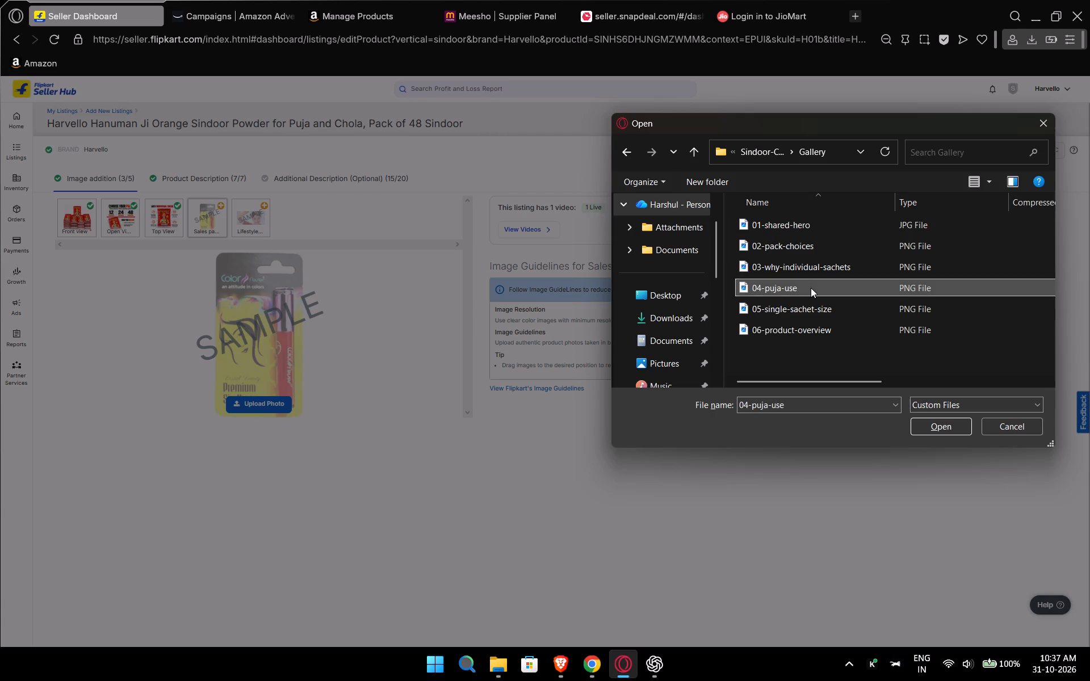
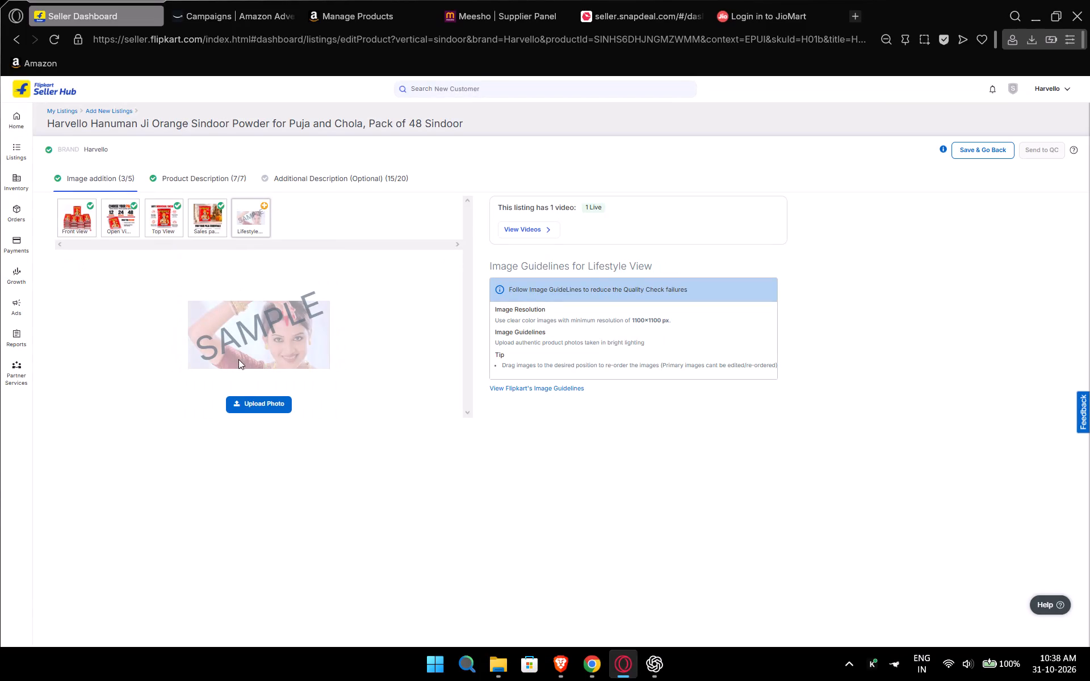
Upload the Harvello logo image as H01b's Lifestyle View photo and save the listing changes.
left_click(246, 406)
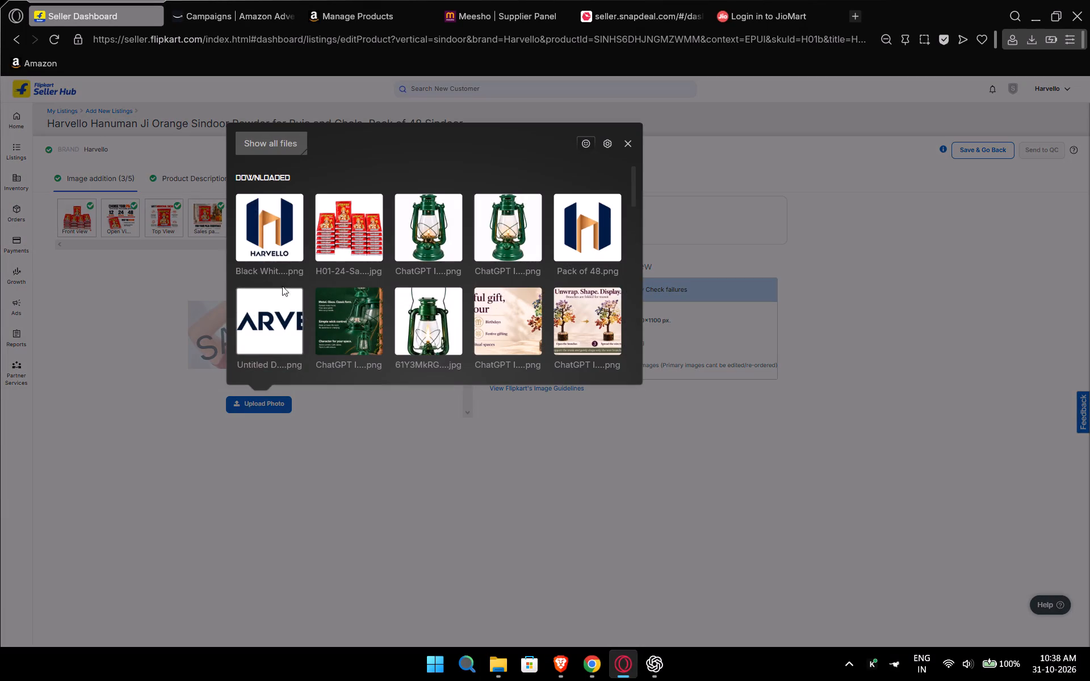
left_click(273, 227)
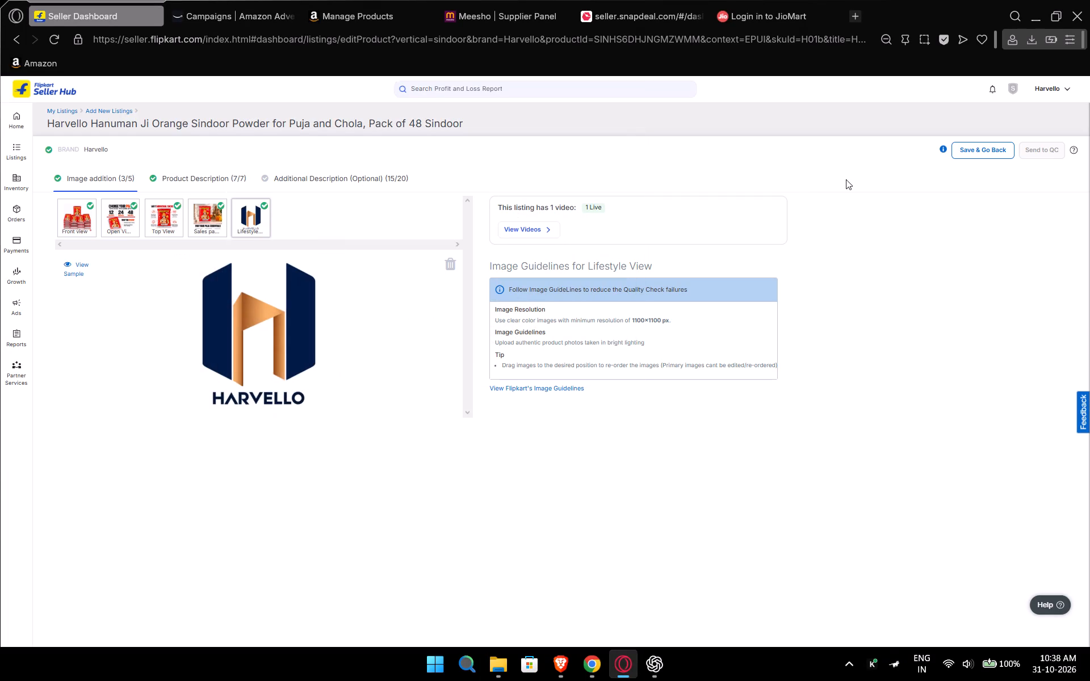
left_click(978, 148)
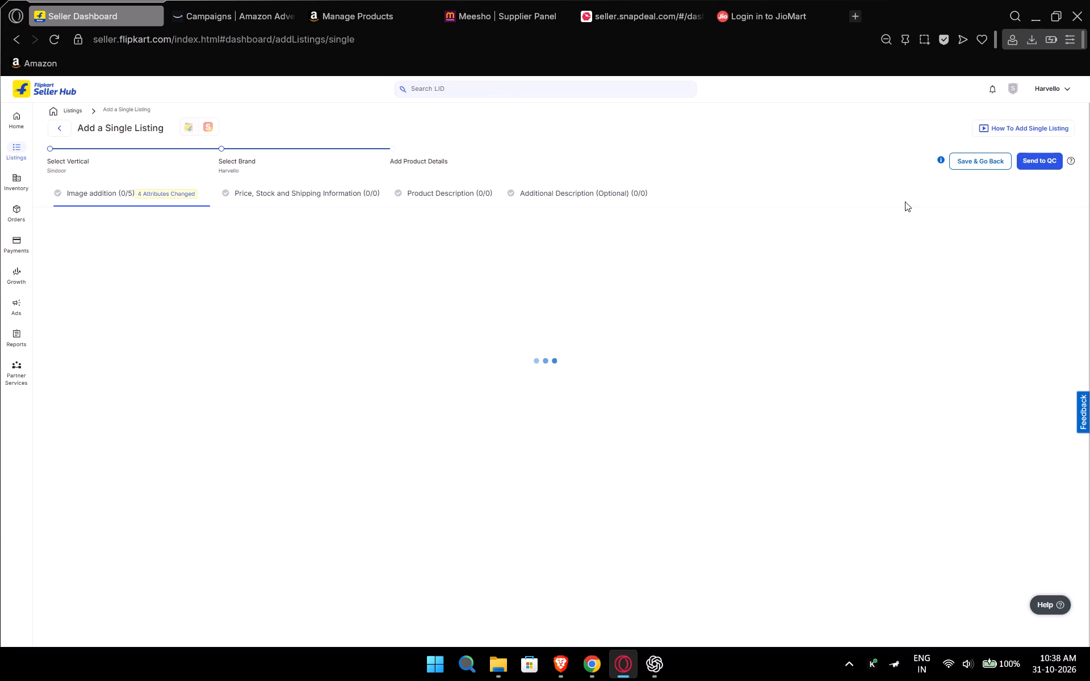
left_click(976, 169)
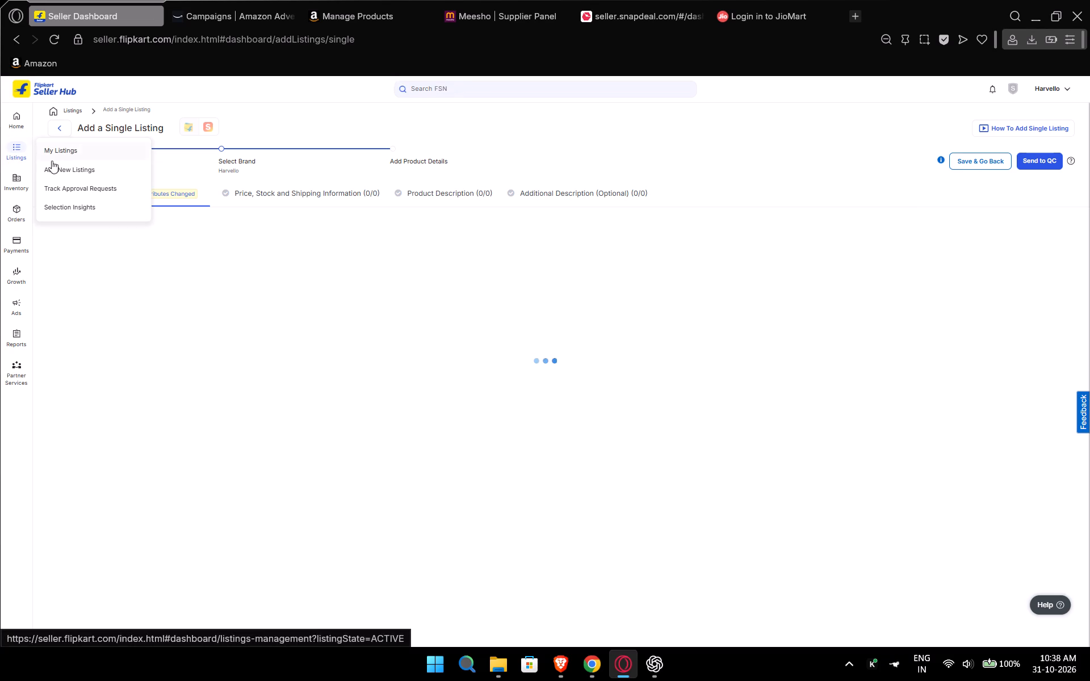
Reopen H01b's catalog for editing from the active Flipkart listings.
left_click(73, 173)
left_click(65, 152)
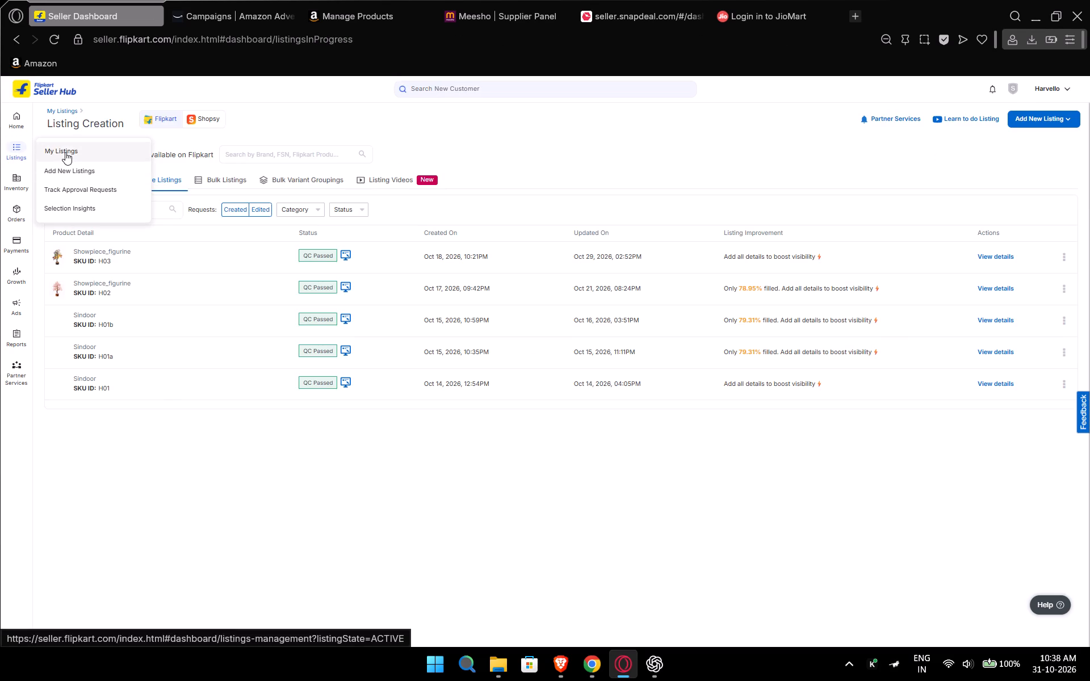
left_click(166, 114)
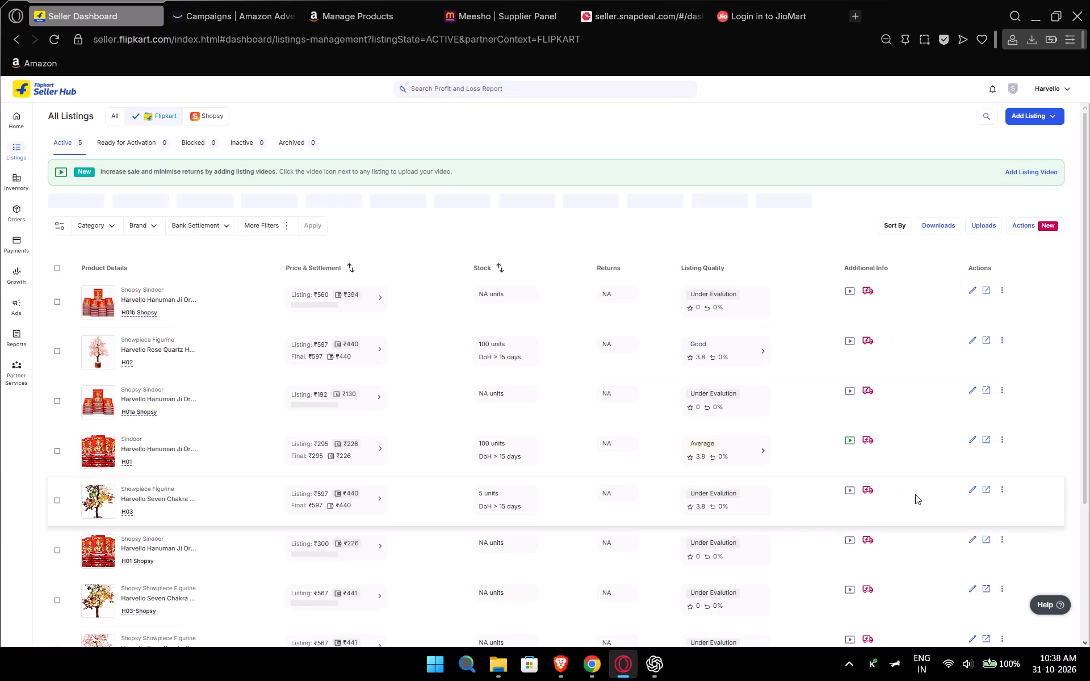
scroll(859, 444, "down", 4)
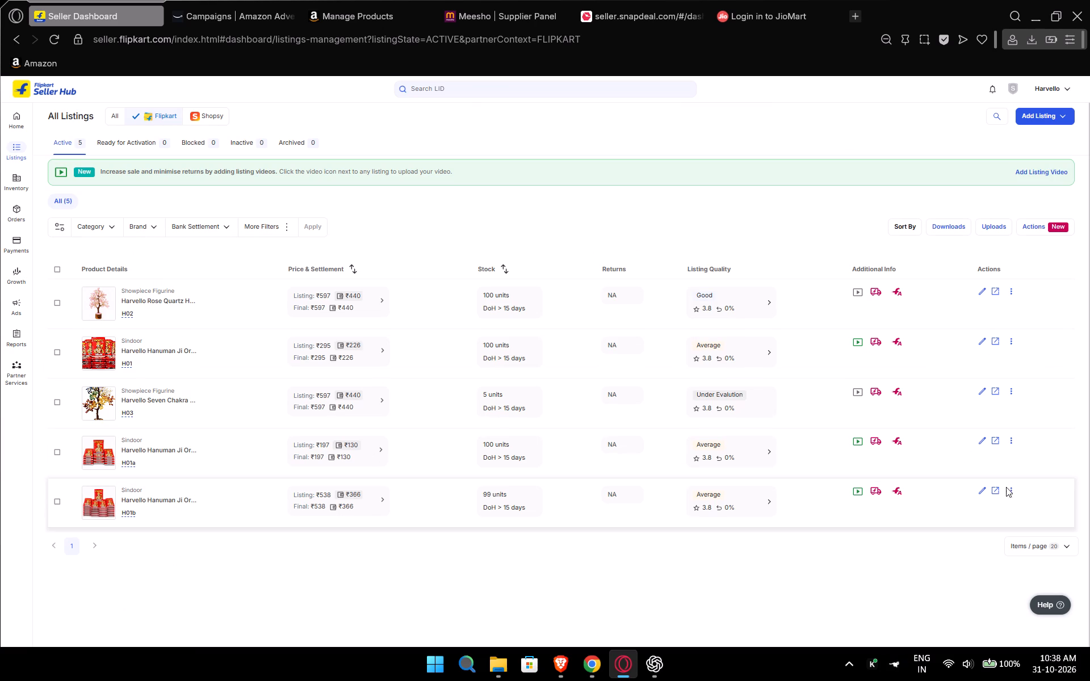
scroll(813, 430, "right", 1)
left_click(1013, 497)
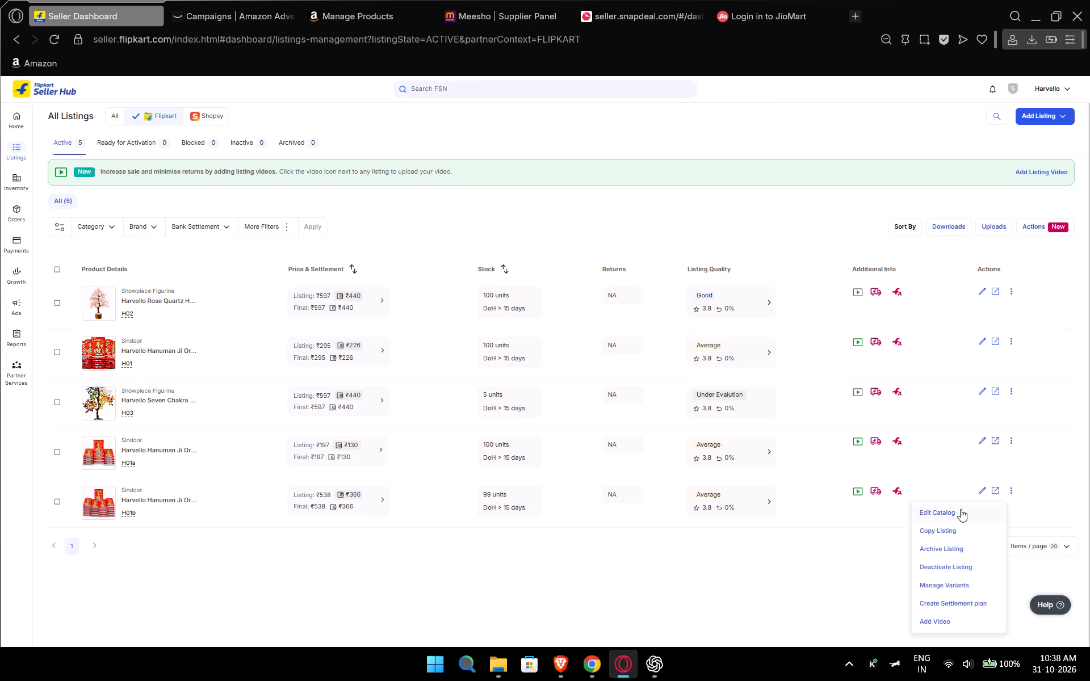
left_click(961, 509)
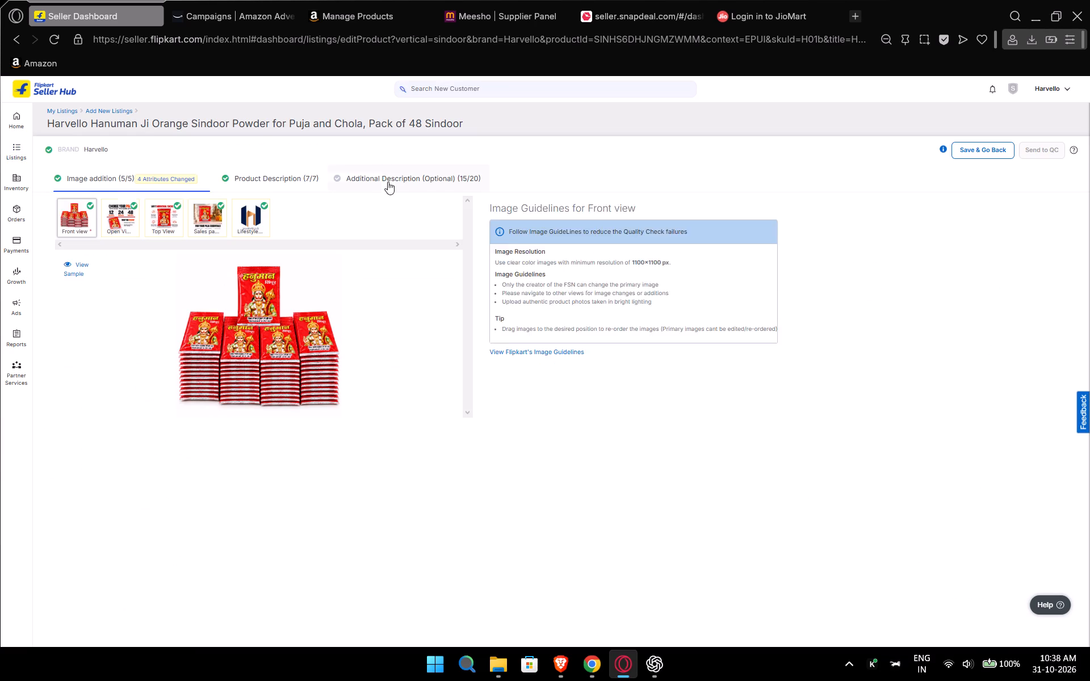
Remove the "sindoor for puja" search keyword in H01b's additional description.
left_click(398, 175)
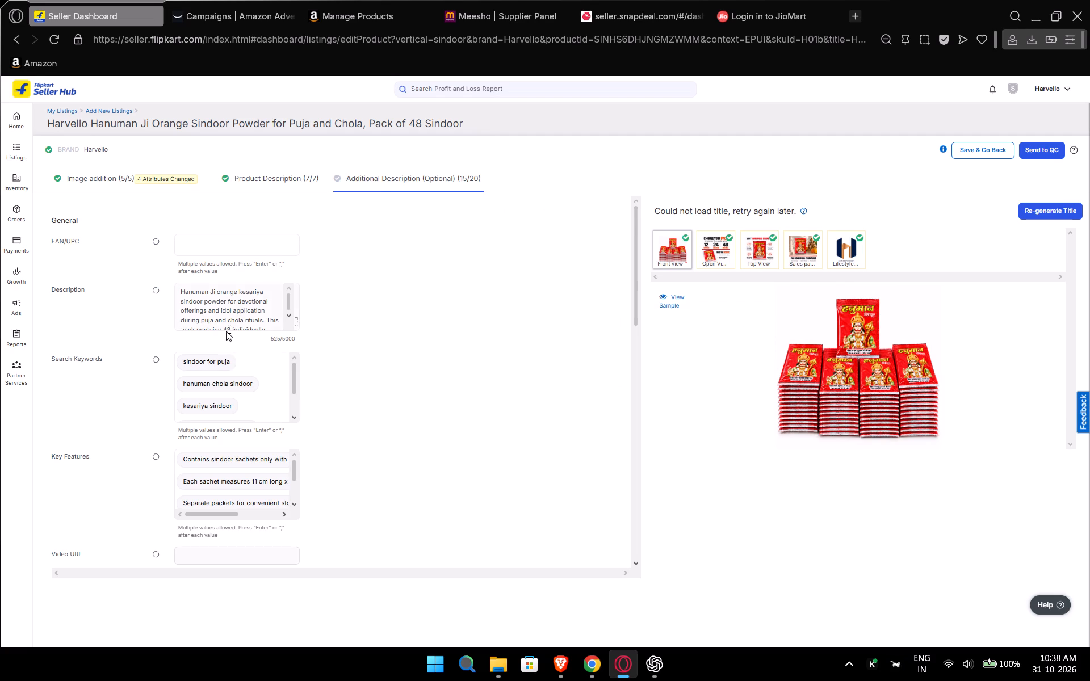
left_click(254, 366)
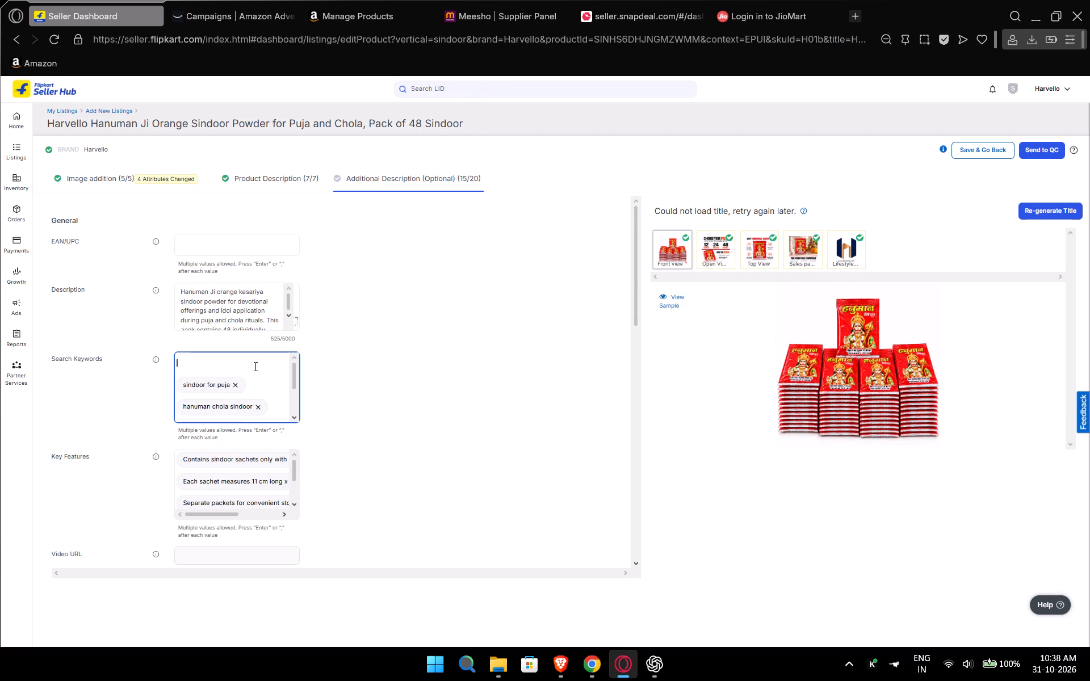
key("u")
key("BackSpace")
key("BackSpace")
key("k")
key("BackSpace")
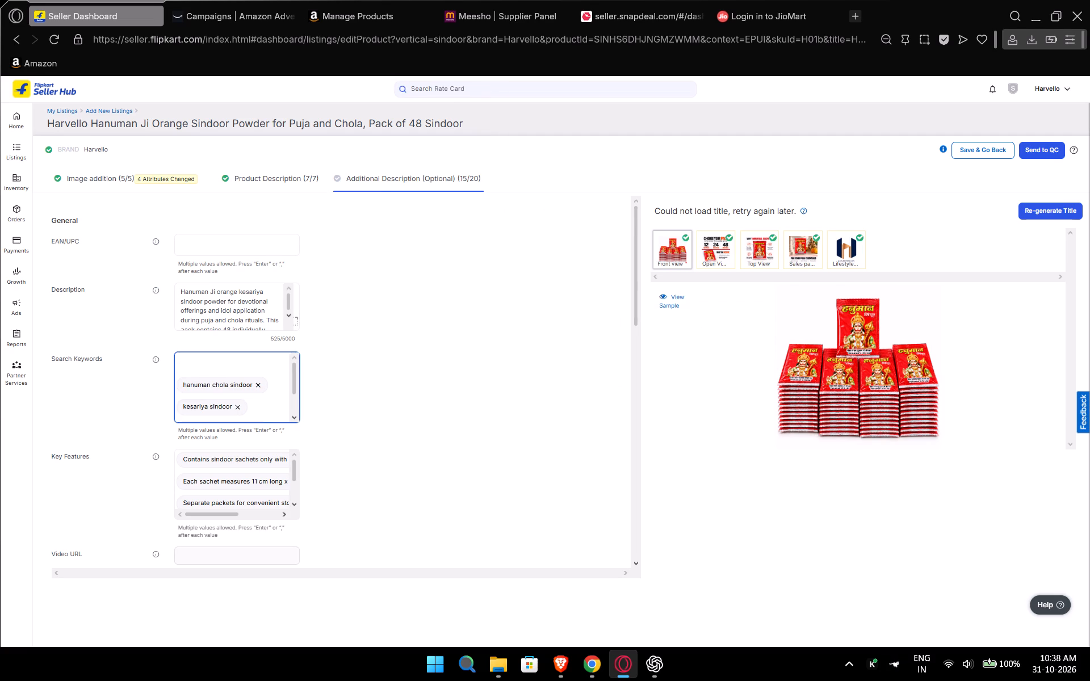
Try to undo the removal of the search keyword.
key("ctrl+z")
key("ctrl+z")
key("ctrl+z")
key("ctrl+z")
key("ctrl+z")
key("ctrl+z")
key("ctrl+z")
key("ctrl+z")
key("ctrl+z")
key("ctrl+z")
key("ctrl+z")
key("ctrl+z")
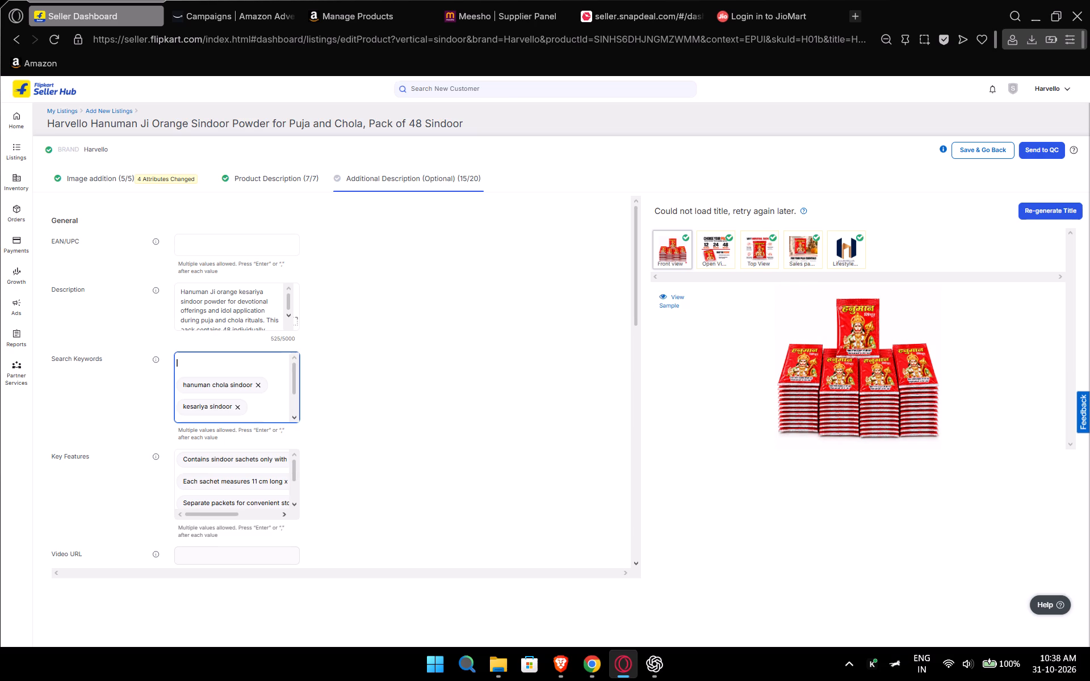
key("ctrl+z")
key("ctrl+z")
Add "kumkum" as a search keyword for H01b.
type("kumkum")
key("Return")
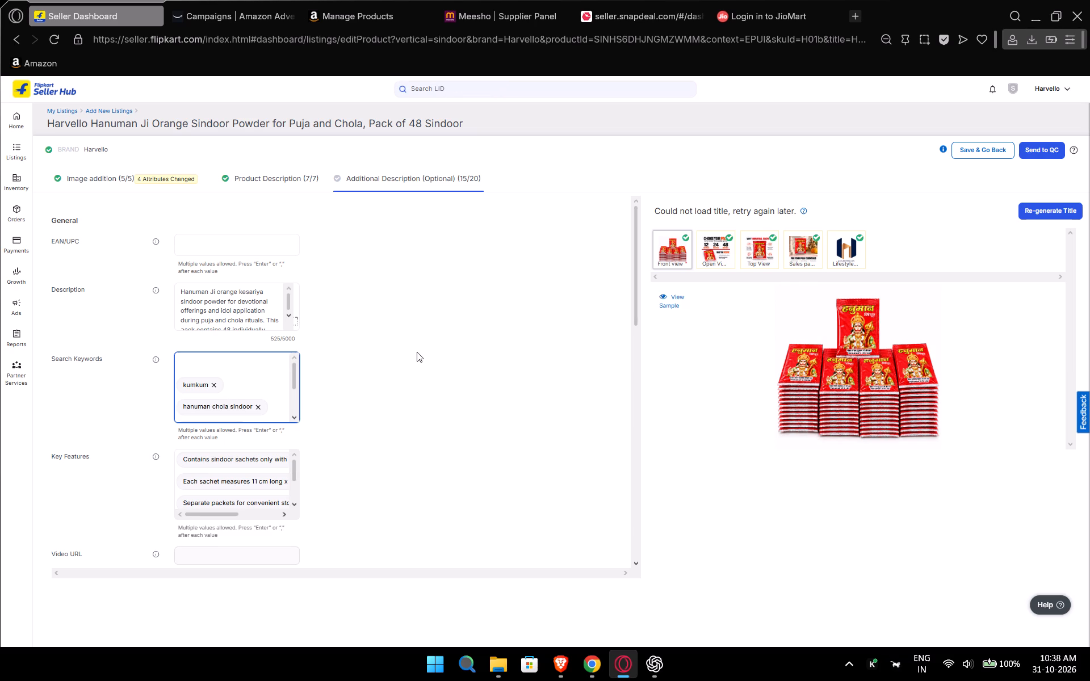
left_click(417, 352)
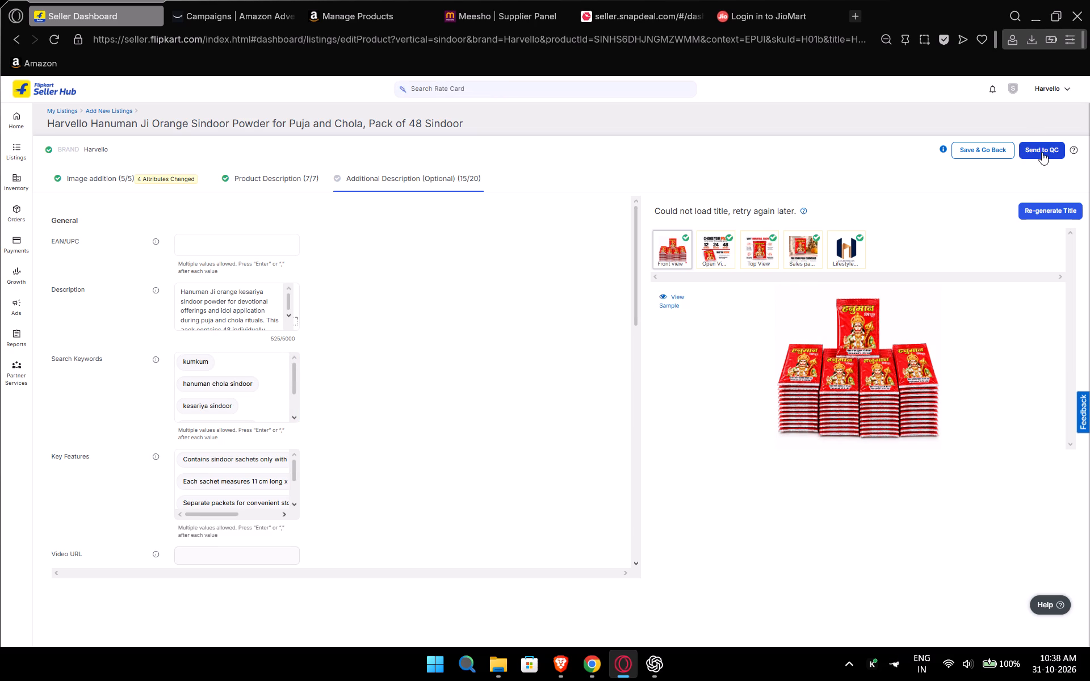
Submit the H01b listing changes for quality check and return to the Seller Hub home page.
left_click(1042, 152)
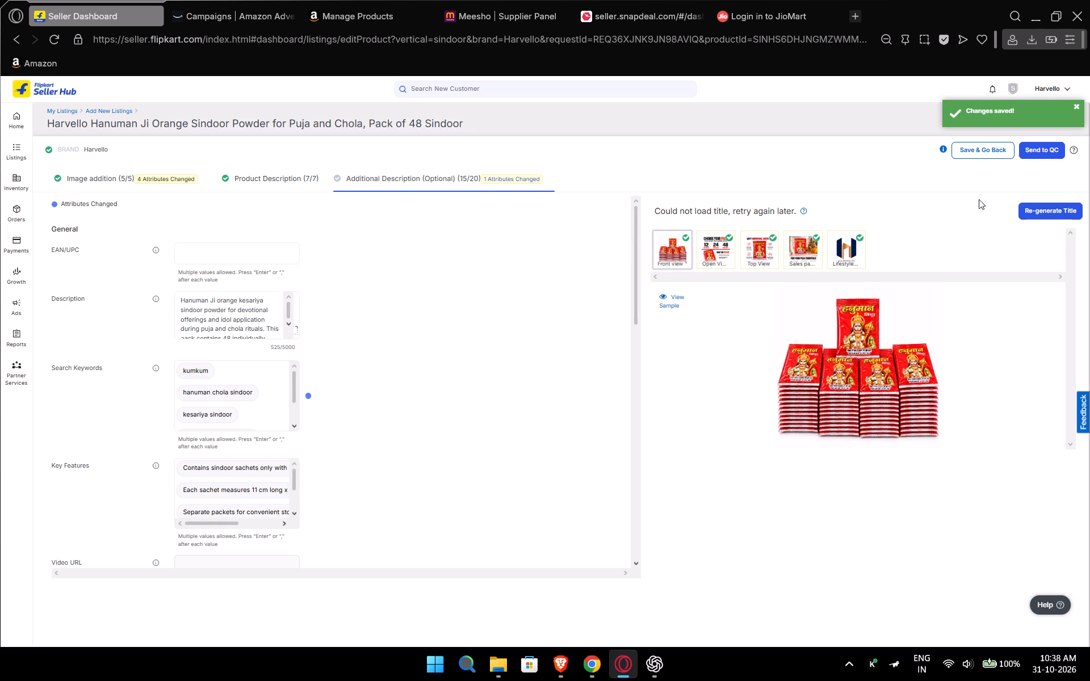
left_click(1039, 143)
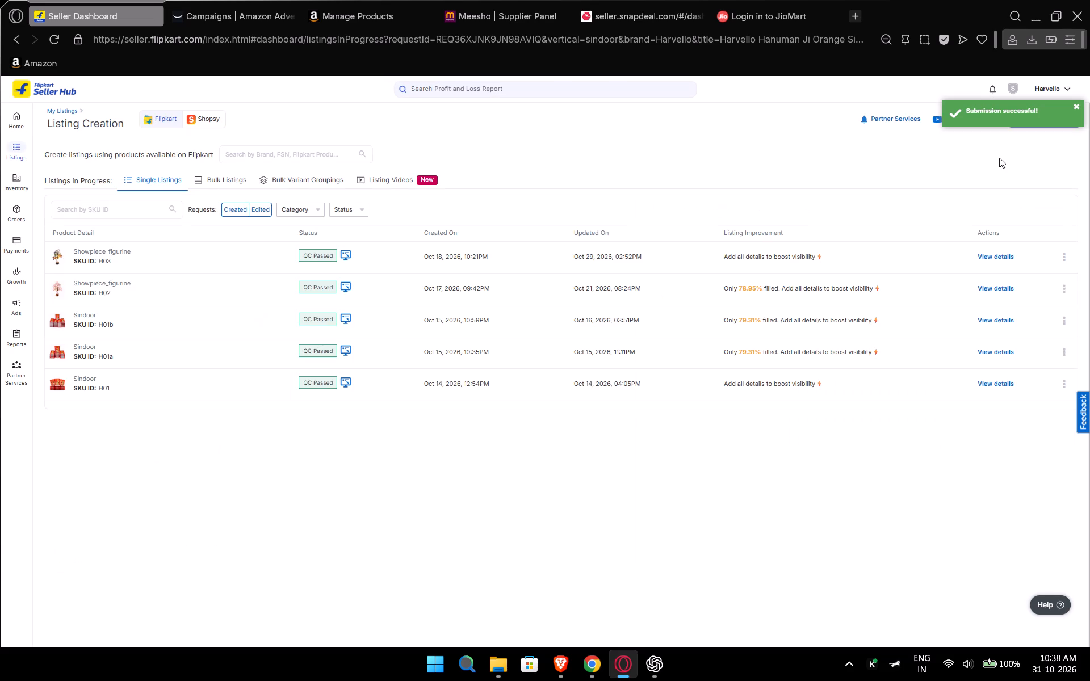
left_click(10, 118)
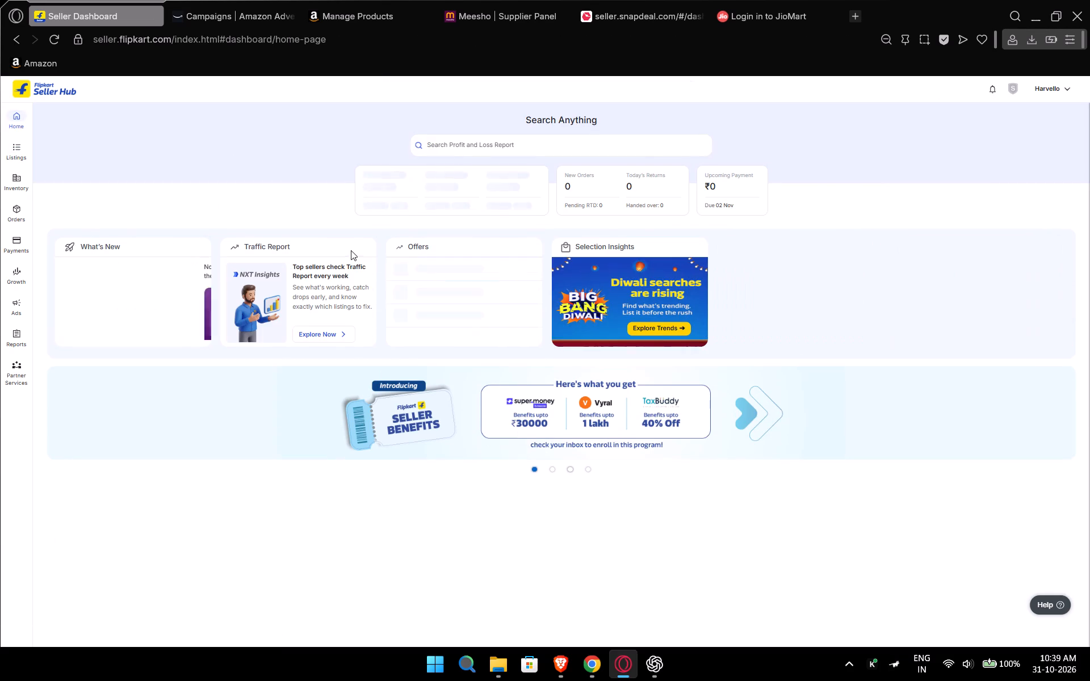
Switch to Amazon Ads and remove the active status filter to review all campaigns, including archived ones.
left_click(224, 0)
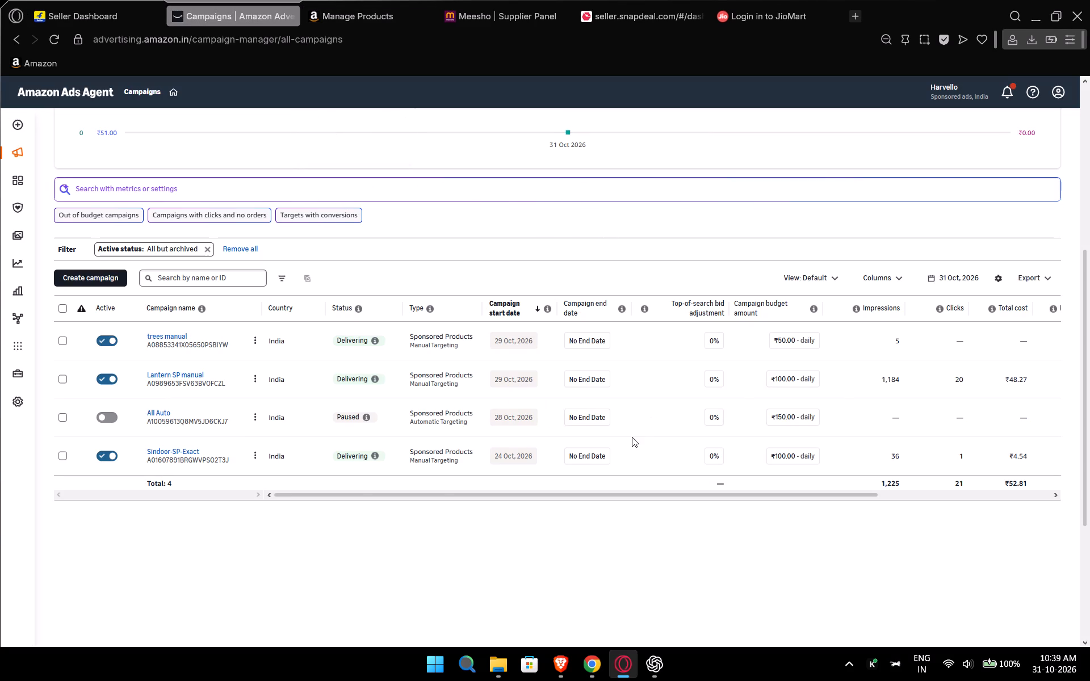
scroll(840, 422, "down", 1)
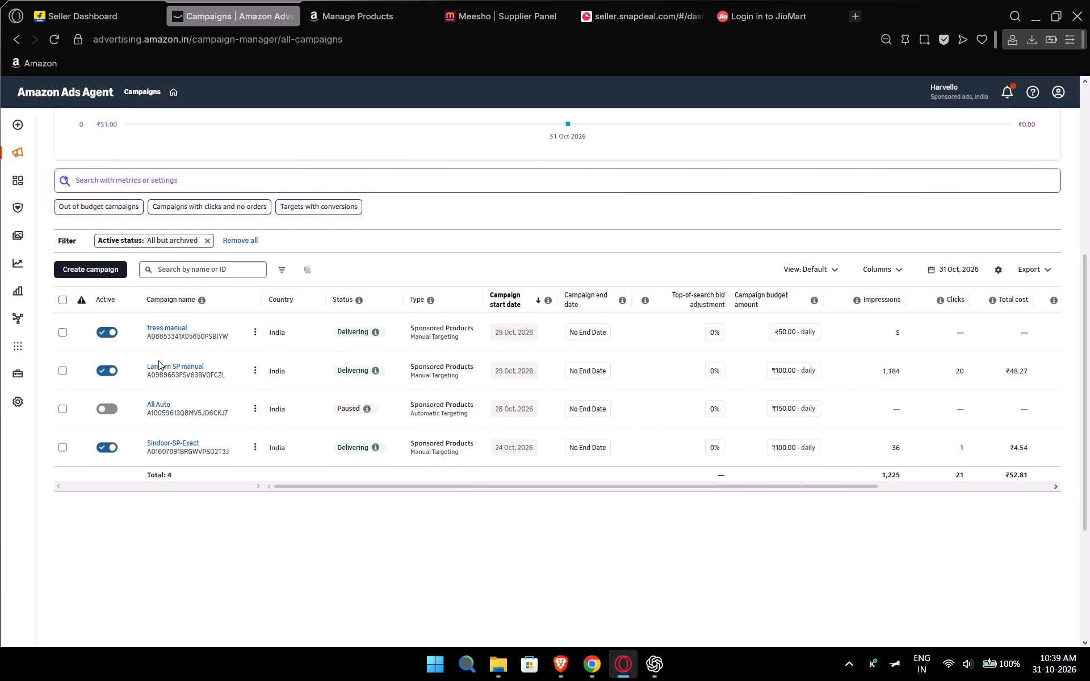
scroll(158, 360, "right", 1)
left_click(206, 238)
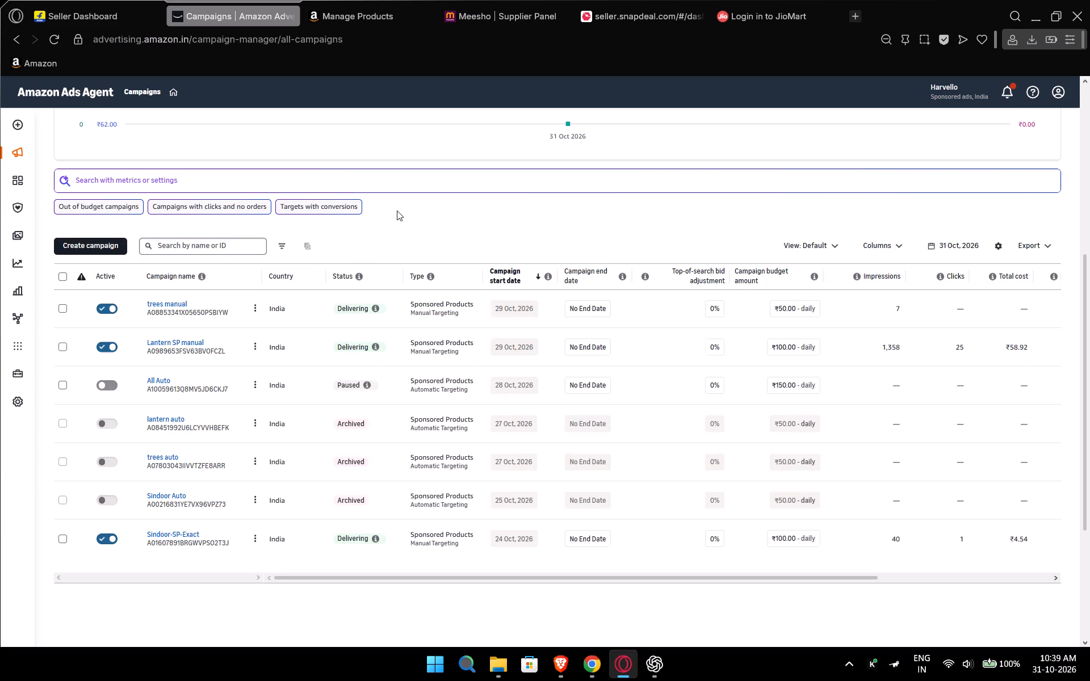
scroll(167, 477, "down", 1)
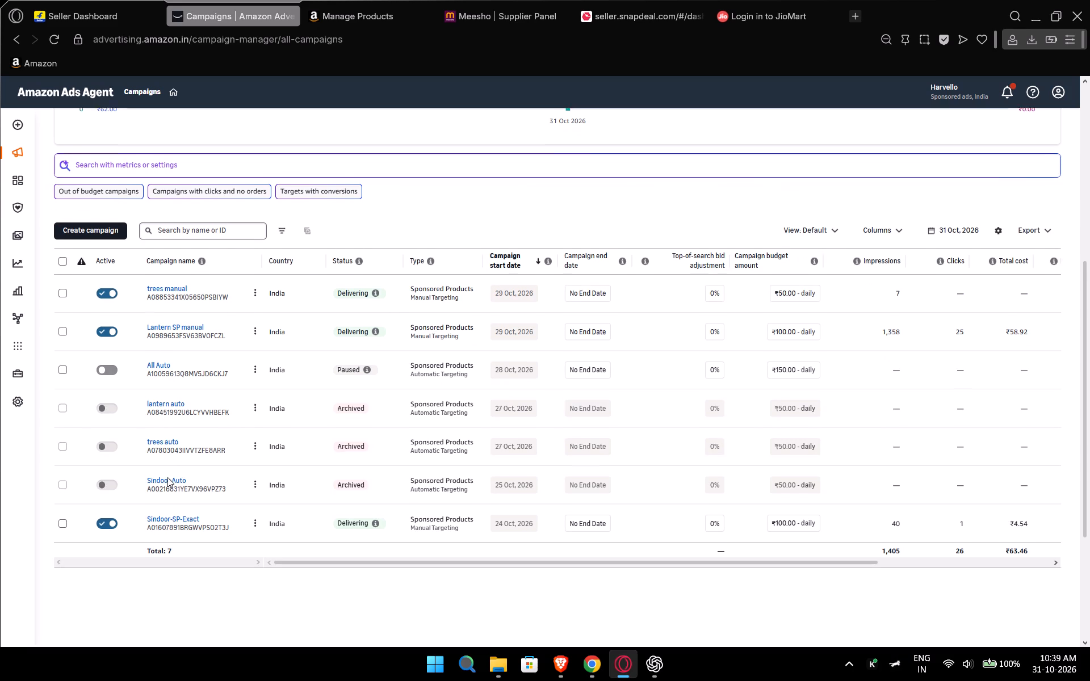
scroll(167, 477, "down", 1)
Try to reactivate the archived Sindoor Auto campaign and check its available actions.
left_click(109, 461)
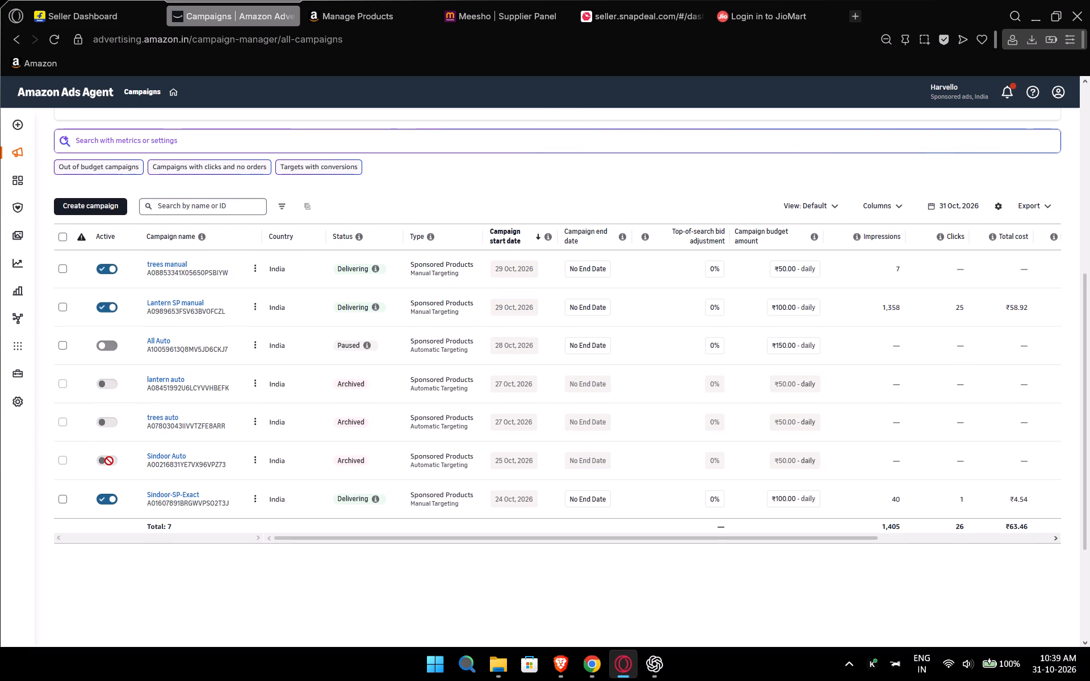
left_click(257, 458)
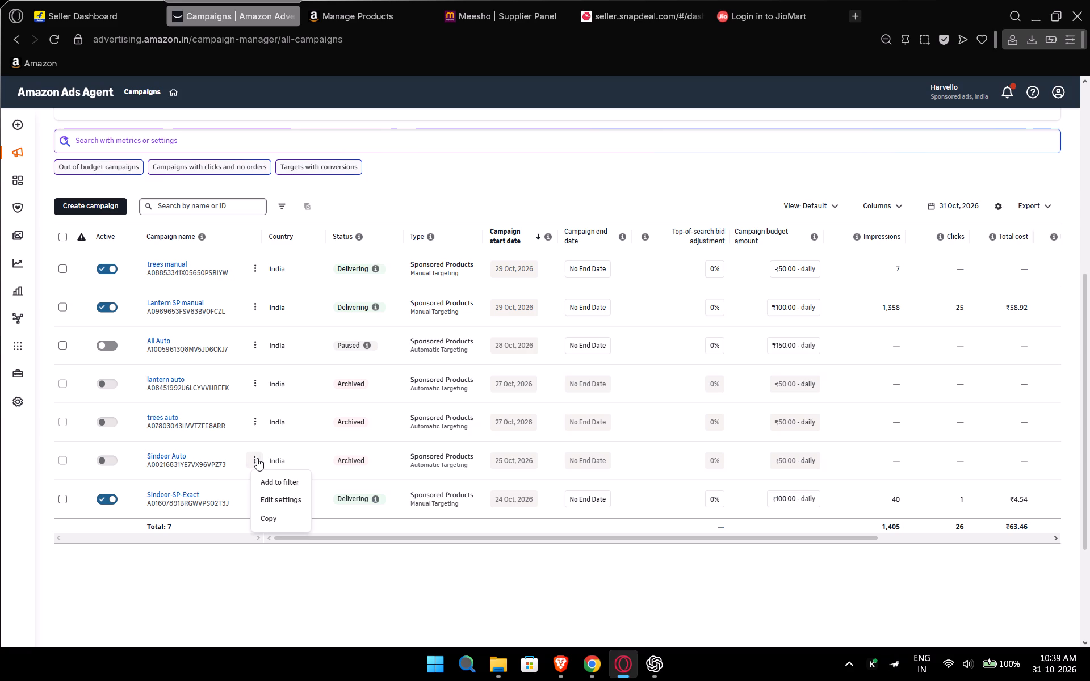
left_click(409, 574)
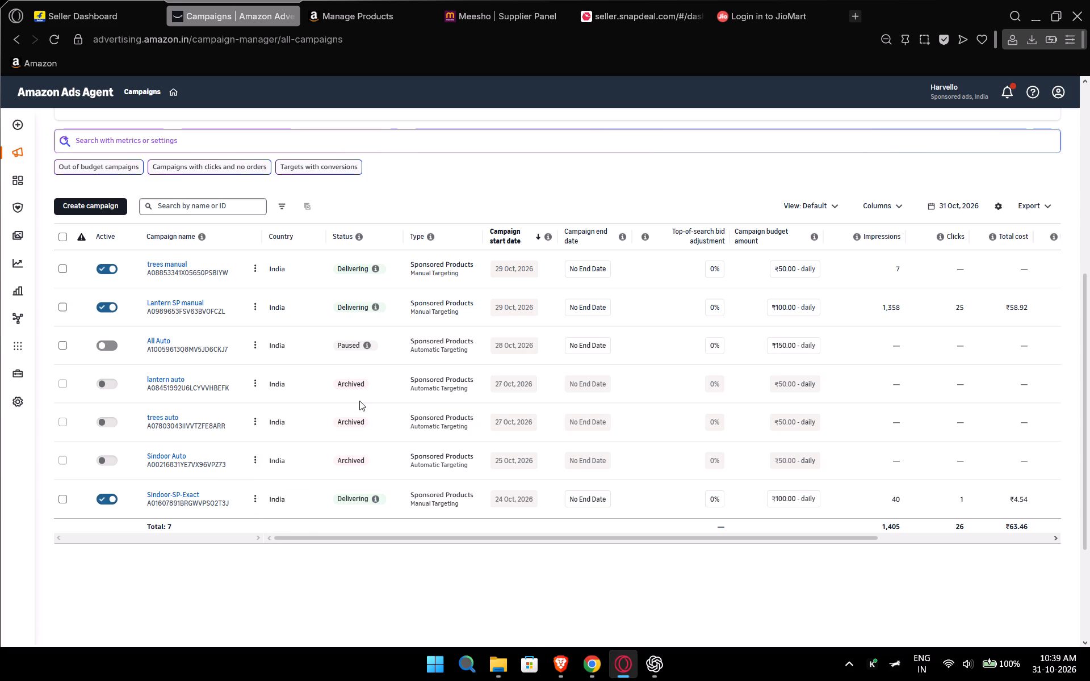
Filter the campaign list by active status "All but archived".
scroll(235, 214, "up", 1)
left_click(280, 221)
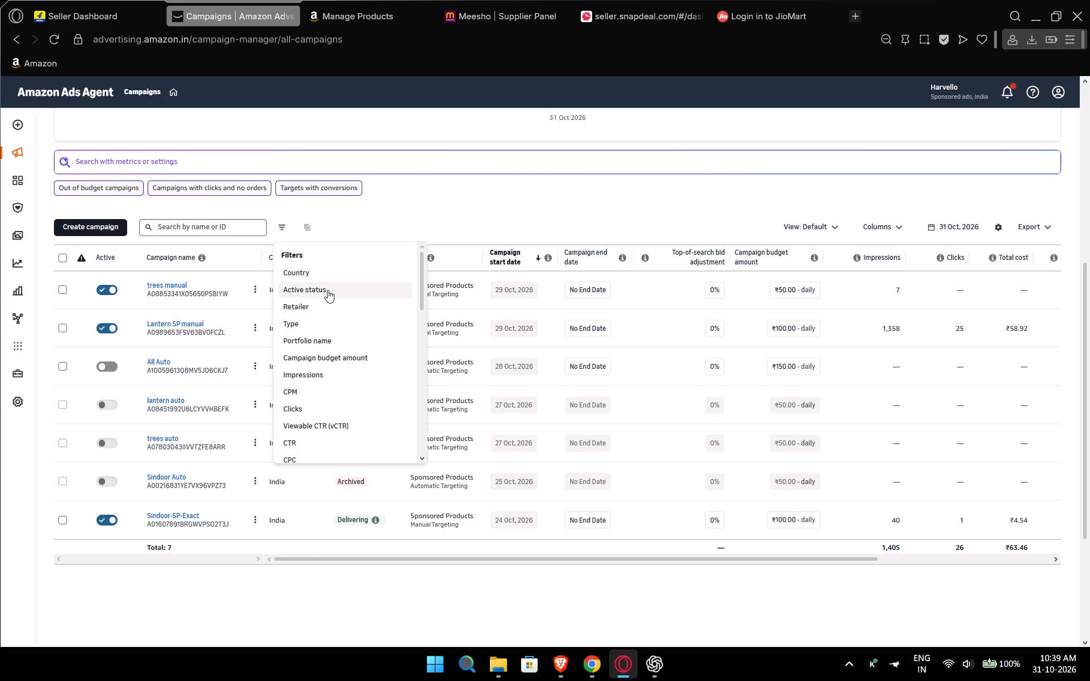
left_click(329, 290)
left_click(77, 267)
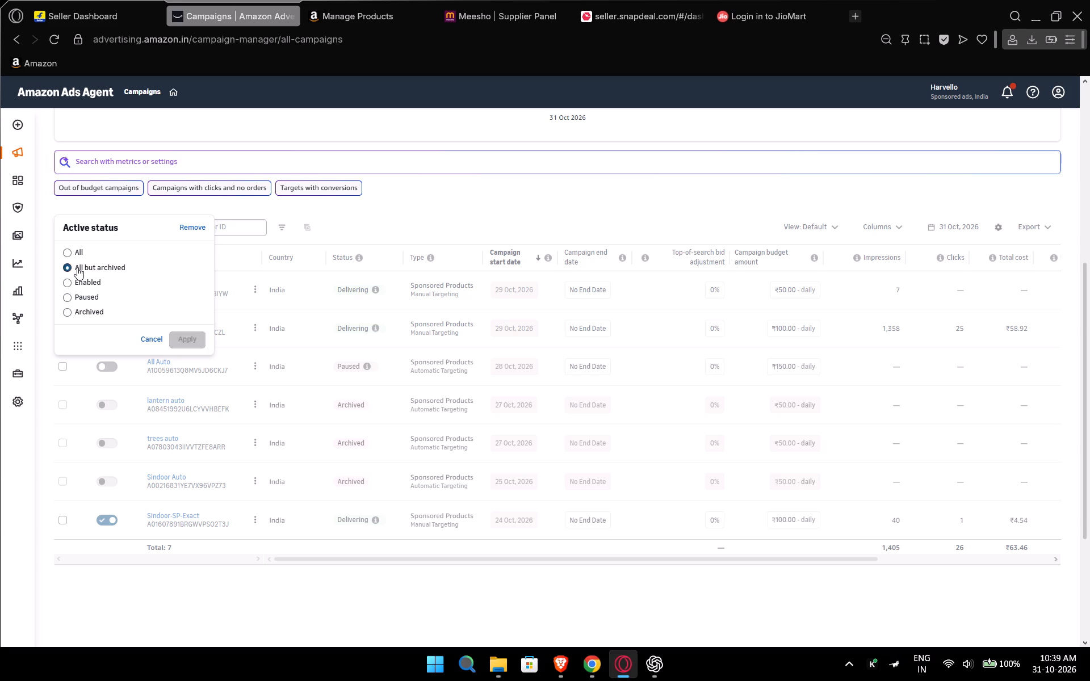
left_click(205, 343)
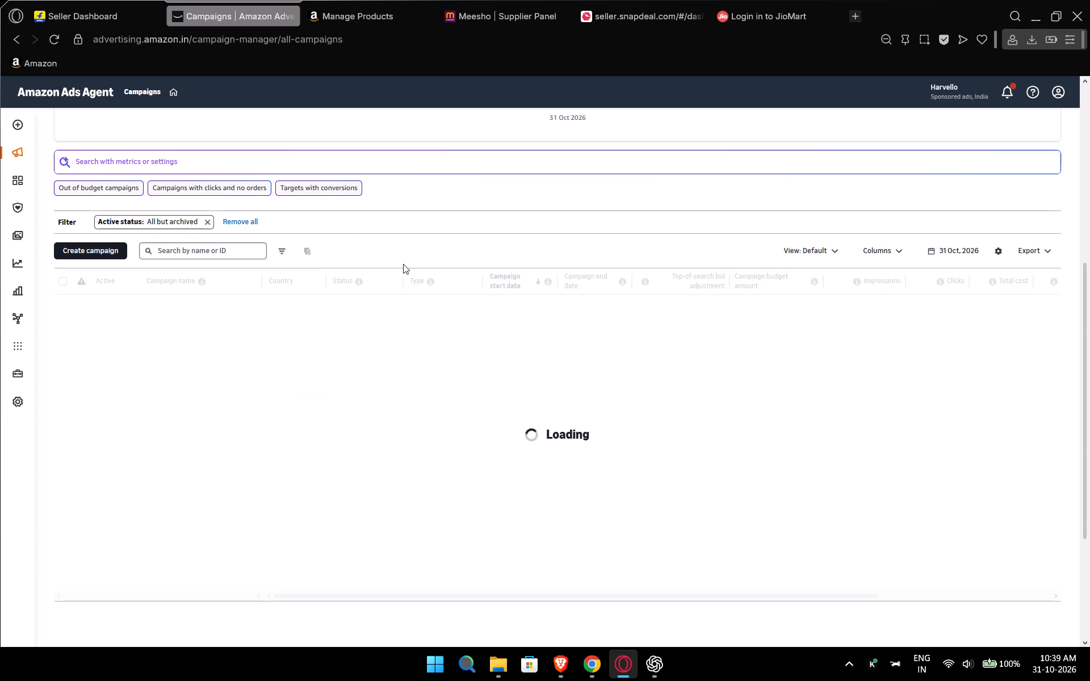